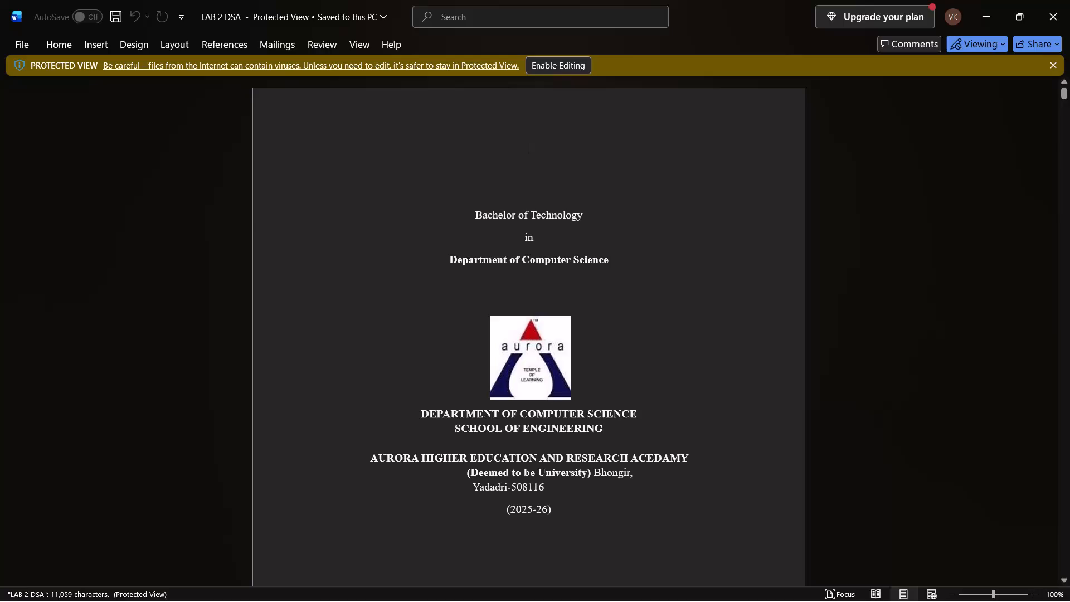
Enable editing for the protected LAB 2 DSA document.
{"action": "left_click", "coordinate": [571, 75]}
{"action": "left_click", "coordinate": [573, 65]}
Replace the submitting student's name in the certificate paragraph on page 2 with the new student's name in capitals.
{"action": "scroll", "coordinate": [578, 263], "scroll_direction": "down", "scroll_amount": 1}
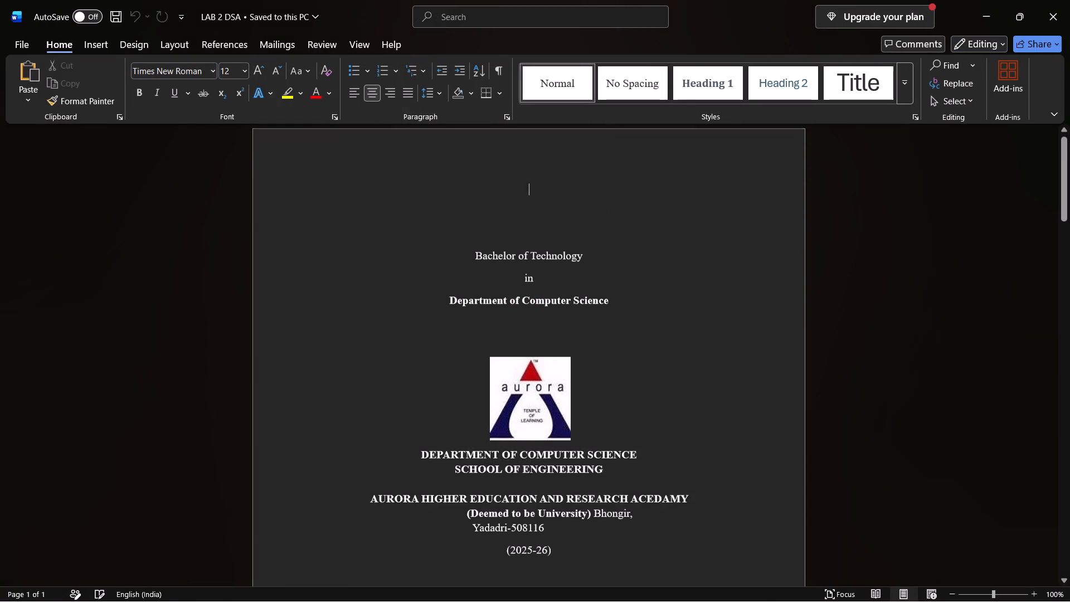
{"action": "scroll", "coordinate": [534, 376], "scroll_direction": "down", "scroll_amount": 20}
{"action": "scroll", "coordinate": [534, 376], "scroll_direction": "down", "scroll_amount": 1}
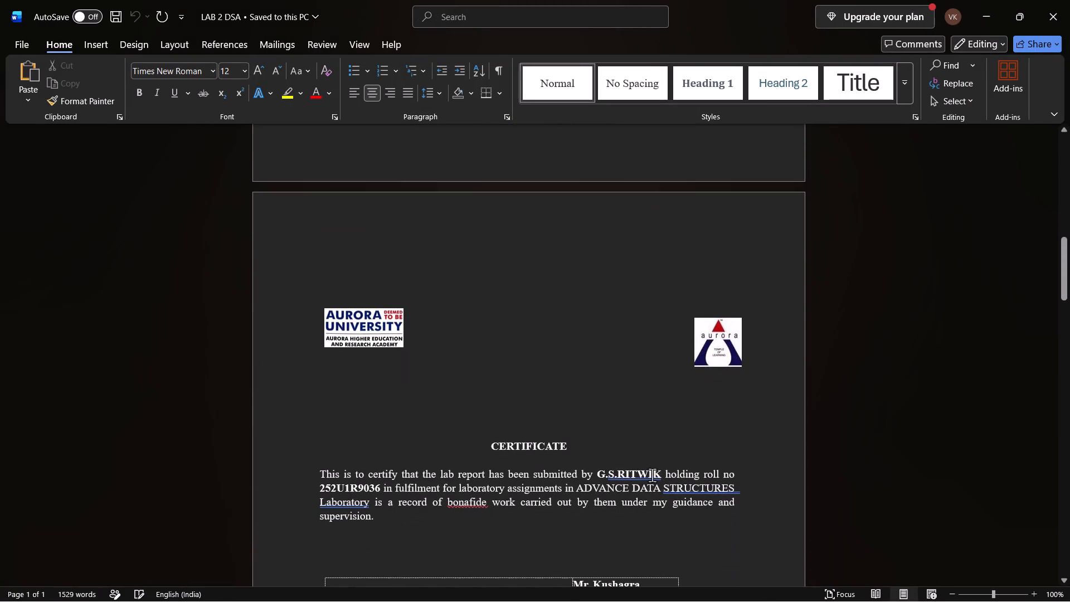
{"action": "left_click", "coordinate": [663, 471]}
{"action": "key", "text": "BackSpace"}
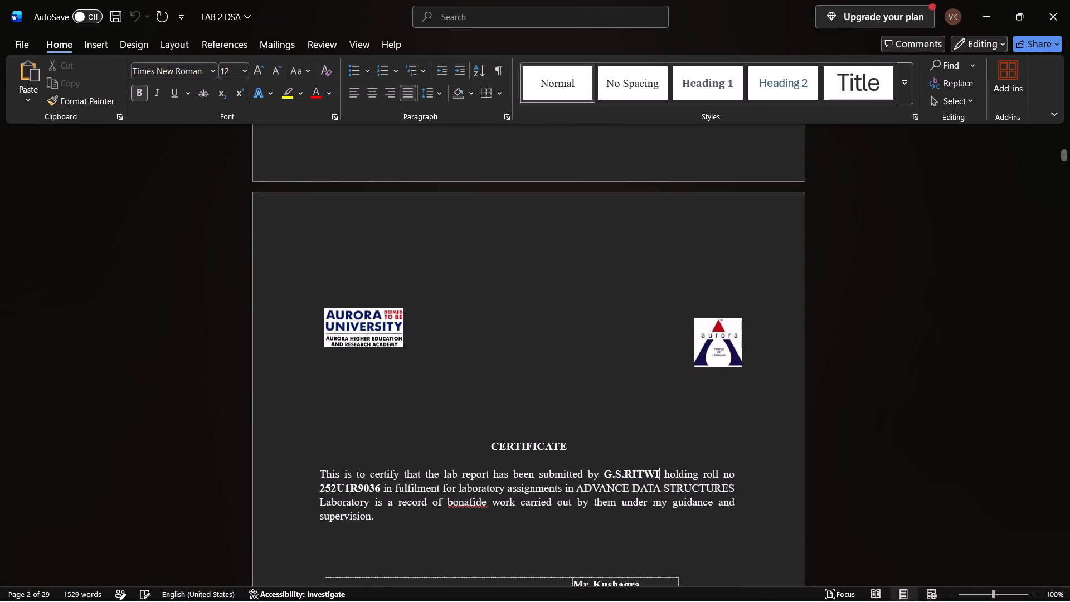
{"action": "key", "text": "BackSpace"}
{"action": "key", "text": "BackSpace"}
{"action": "key", "text": "BackSpace"}
{"action": "key", "text": "BackSpace"}
{"action": "key", "text": "BackSpace"}
{"action": "key", "text": "BackSpace"}
{"action": "key", "text": "BackSpace"}
{"action": "key", "text": "BackSpace"}
{"action": "key", "text": "BackSpace"}
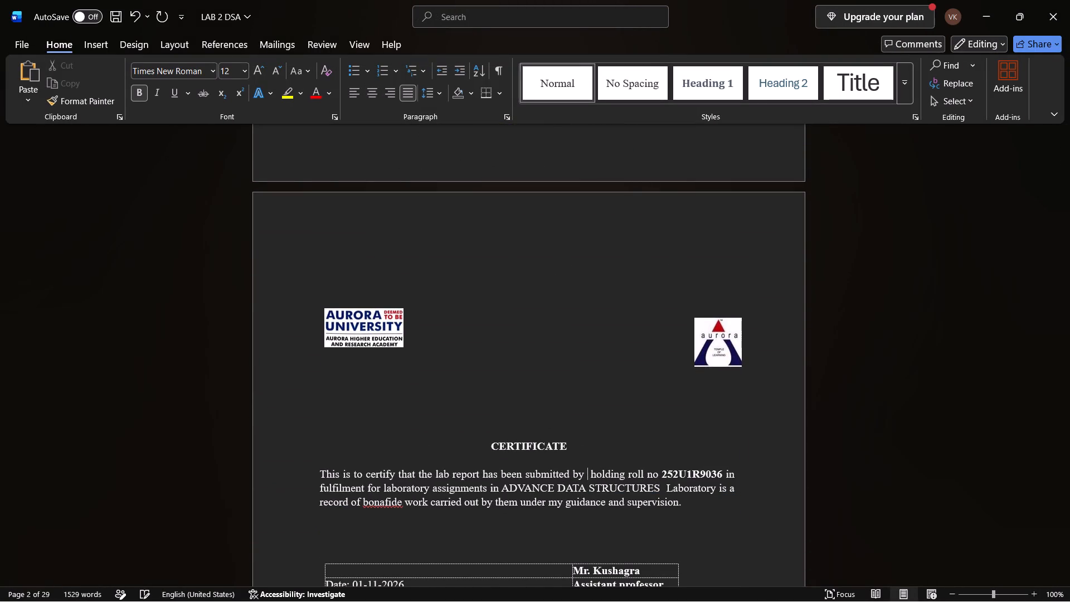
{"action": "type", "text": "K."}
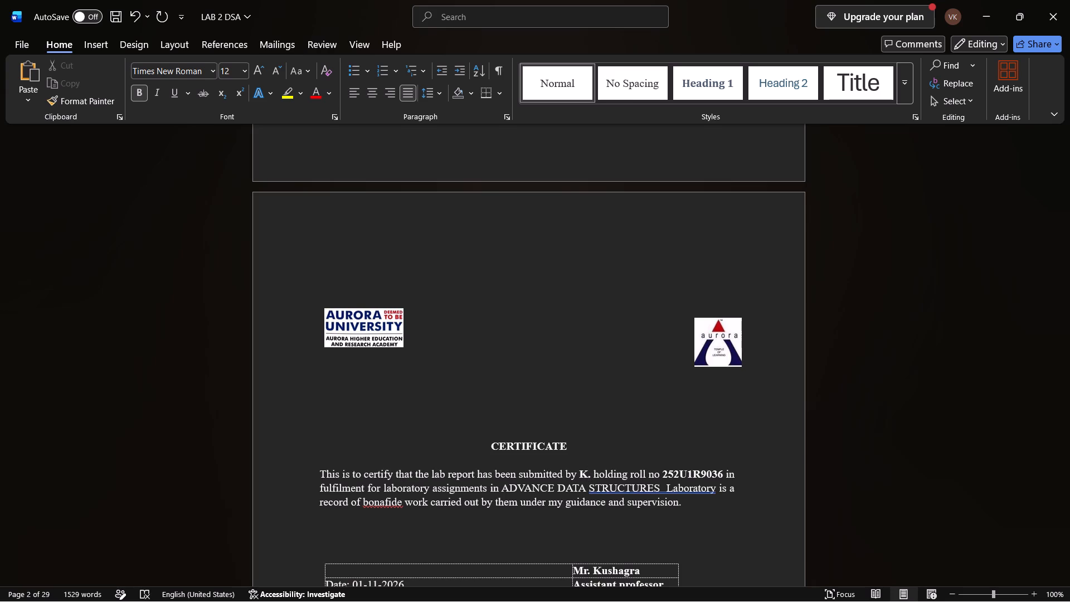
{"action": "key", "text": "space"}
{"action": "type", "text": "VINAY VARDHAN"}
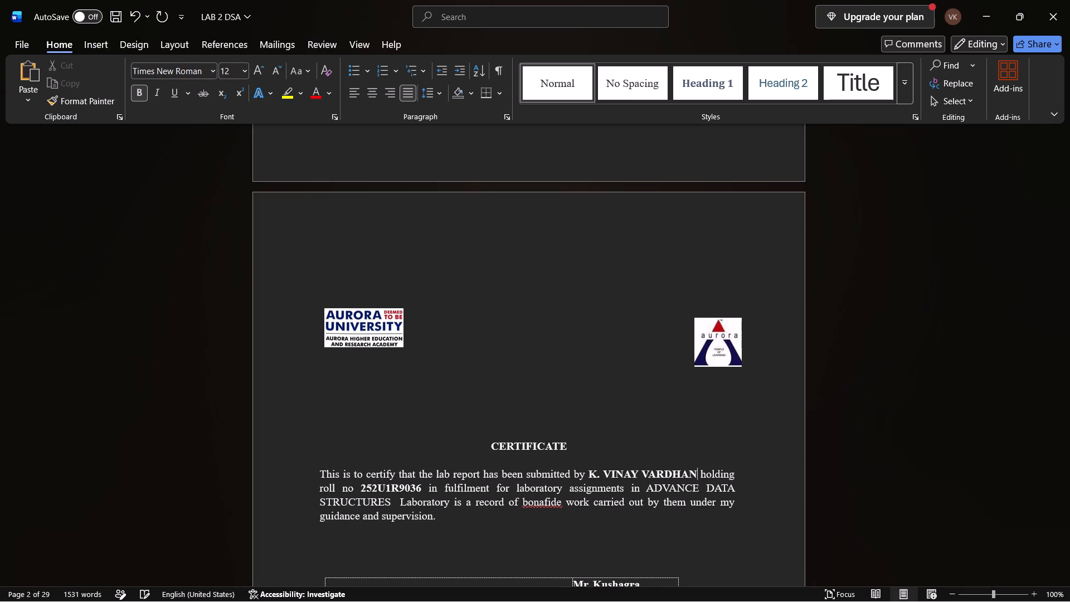
Replace the last two digits of the roll number in the certificate paragraph with those of the new student.
{"action": "left_click", "coordinate": [423, 487]}
{"action": "key", "text": "BackSpace"}
{"action": "key", "text": "BackSpace"}
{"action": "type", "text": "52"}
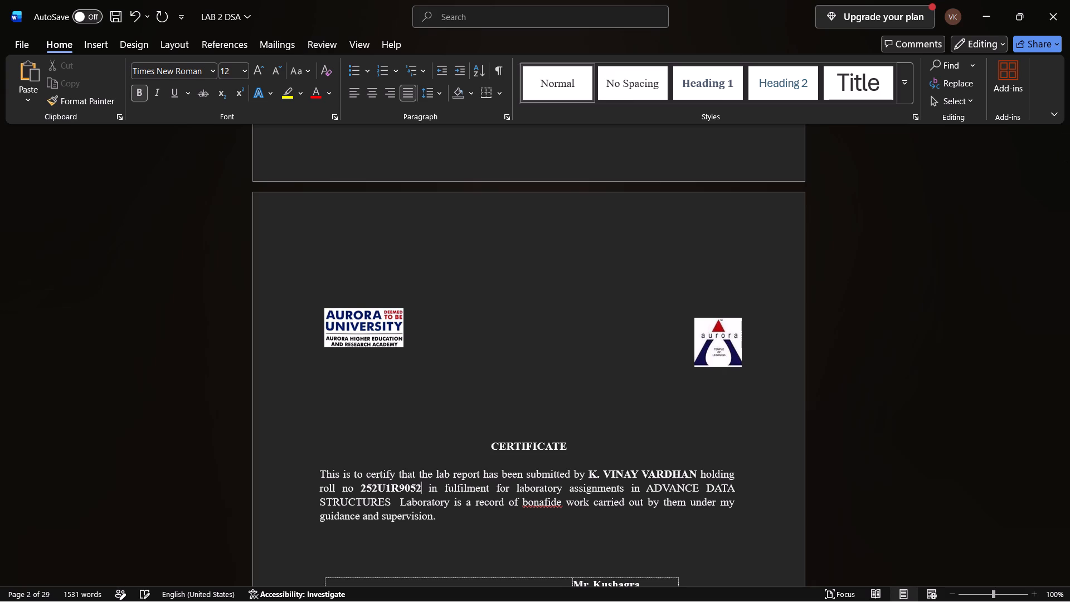
Look through the linked list questions, code and output screenshots from Q1 to Q7 in the lab report.
{"action": "scroll", "coordinate": [464, 424], "scroll_direction": "down", "scroll_amount": 20}
{"action": "scroll", "coordinate": [464, 424], "scroll_direction": "down", "scroll_amount": 5}
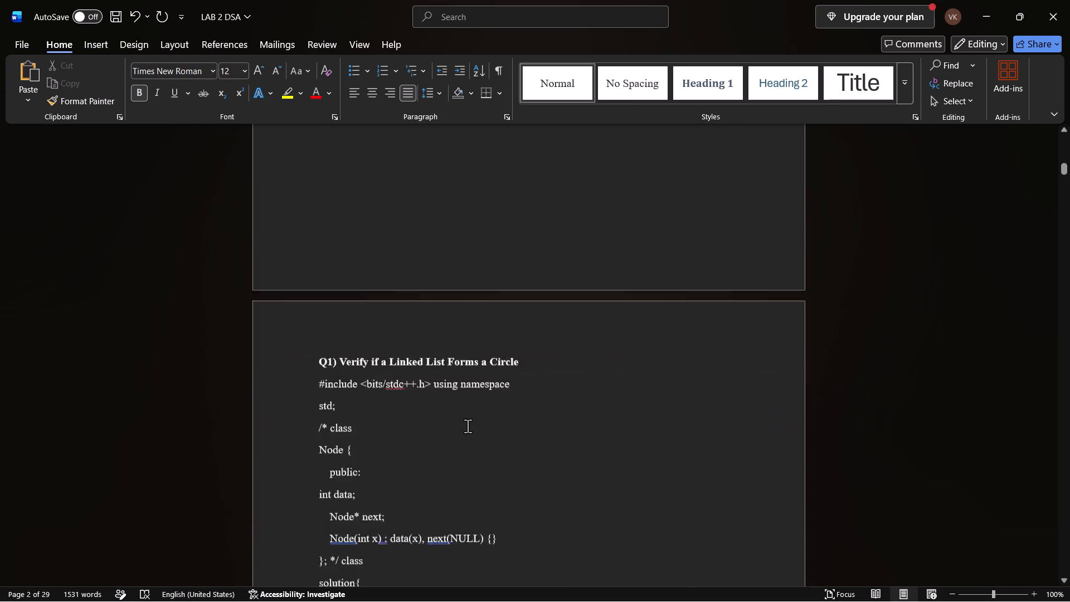
{"action": "scroll", "coordinate": [468, 426], "scroll_direction": "down", "scroll_amount": 20}
{"action": "scroll", "coordinate": [468, 426], "scroll_direction": "down", "scroll_amount": 2}
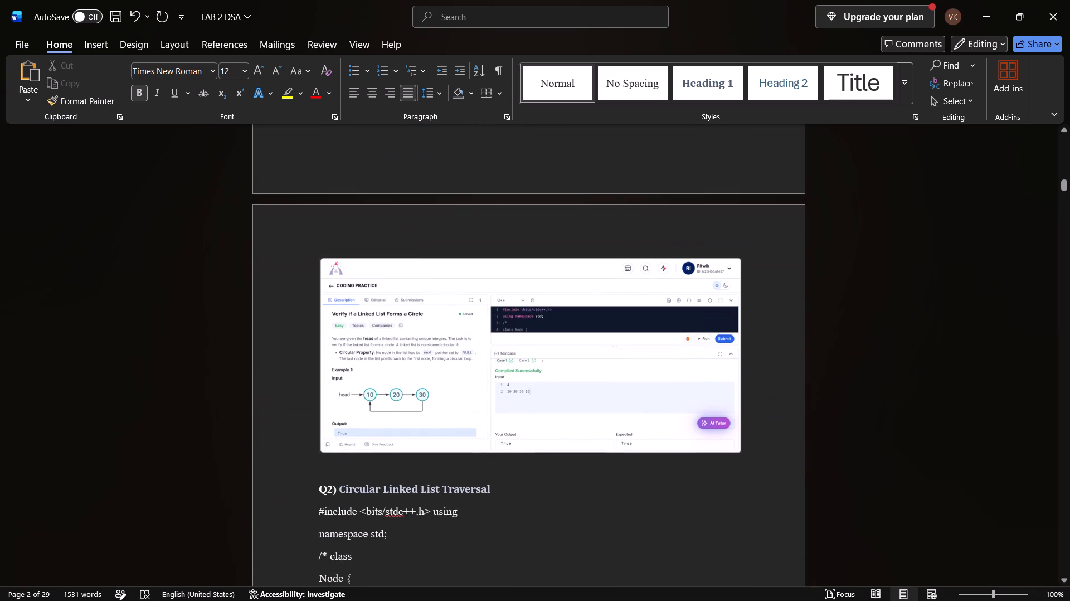
{"action": "scroll", "coordinate": [468, 422], "scroll_direction": "down", "scroll_amount": 8}
{"action": "scroll", "coordinate": [468, 421], "scroll_direction": "down", "scroll_amount": 20}
{"action": "scroll", "coordinate": [468, 421], "scroll_direction": "down", "scroll_amount": 4}
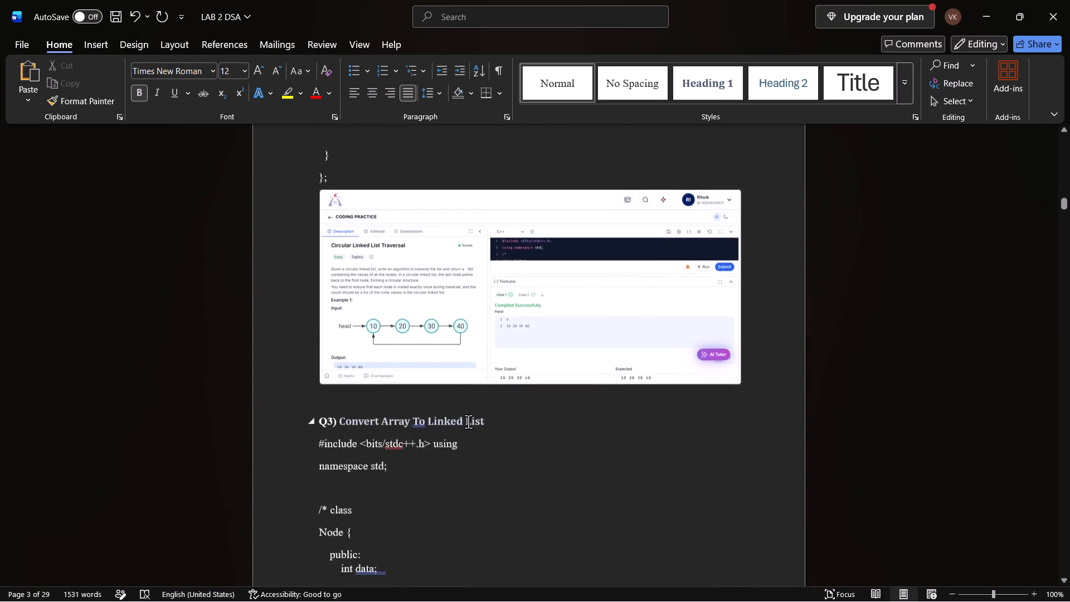
{"action": "scroll", "coordinate": [468, 421], "scroll_direction": "down", "scroll_amount": 3}
{"action": "scroll", "coordinate": [468, 421], "scroll_direction": "down", "scroll_amount": 20}
{"action": "scroll", "coordinate": [468, 421], "scroll_direction": "down", "scroll_amount": 14}
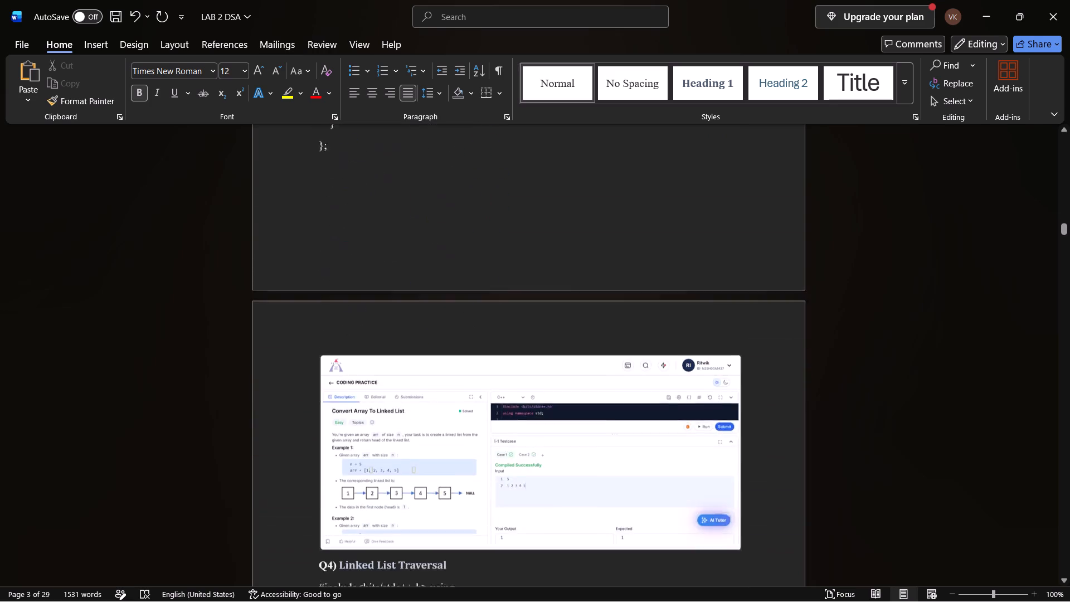
{"action": "scroll", "coordinate": [468, 420], "scroll_direction": "down", "scroll_amount": 5}
{"action": "scroll", "coordinate": [470, 420], "scroll_direction": "down", "scroll_amount": 20}
{"action": "scroll", "coordinate": [470, 420], "scroll_direction": "down", "scroll_amount": 13}
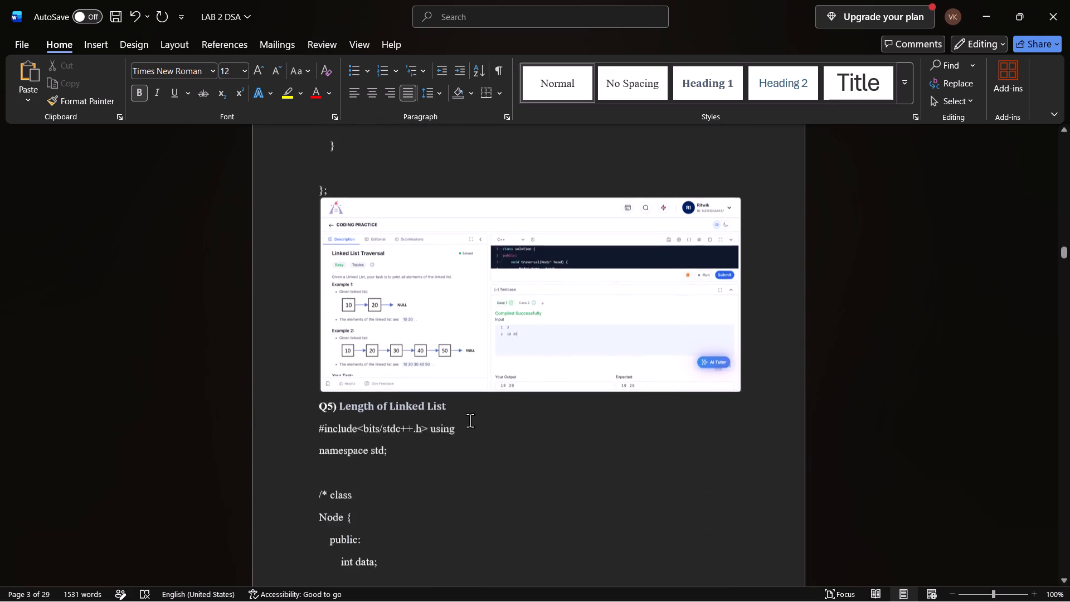
{"action": "scroll", "coordinate": [470, 420], "scroll_direction": "down", "scroll_amount": 10}
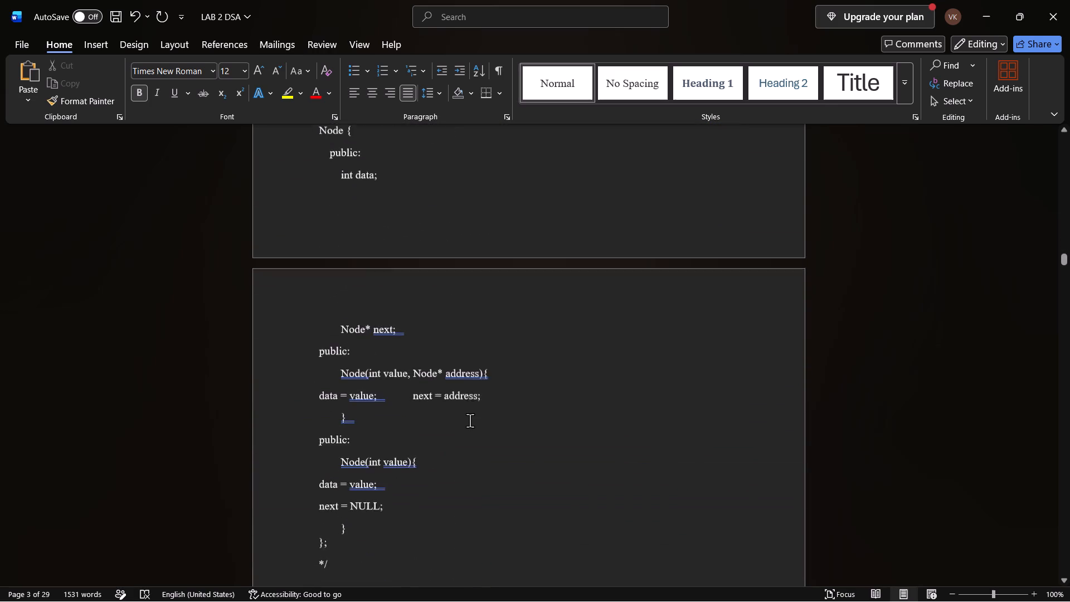
{"action": "scroll", "coordinate": [470, 420], "scroll_direction": "down", "scroll_amount": 20}
{"action": "scroll", "coordinate": [470, 420], "scroll_direction": "down", "scroll_amount": 10}
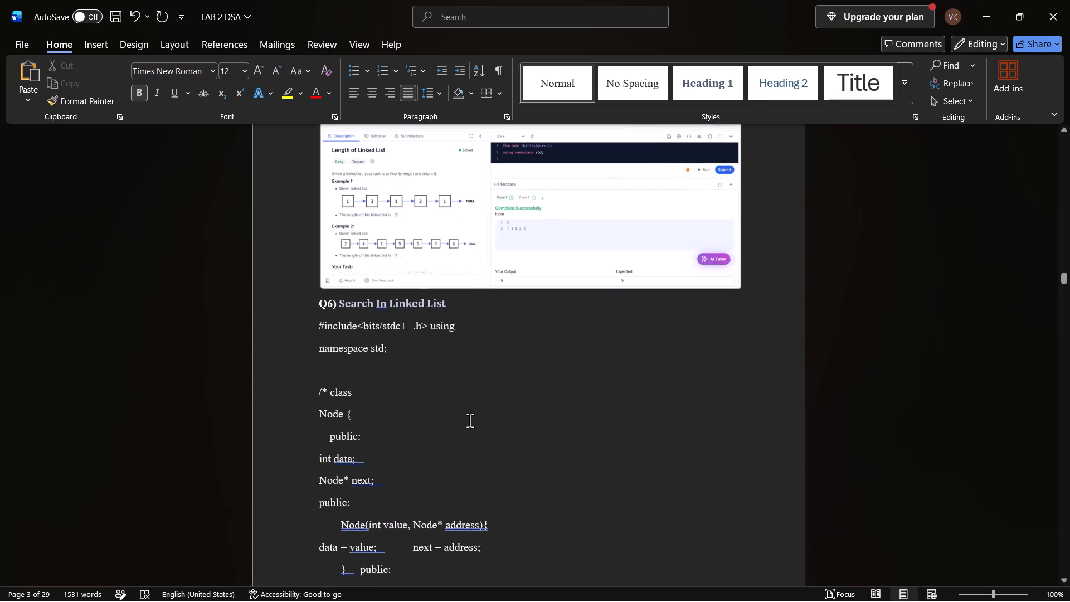
{"action": "scroll", "coordinate": [470, 420], "scroll_direction": "down", "scroll_amount": 7}
{"action": "scroll", "coordinate": [470, 420], "scroll_direction": "down", "scroll_amount": 20}
{"action": "scroll", "coordinate": [470, 420], "scroll_direction": "down", "scroll_amount": 12}
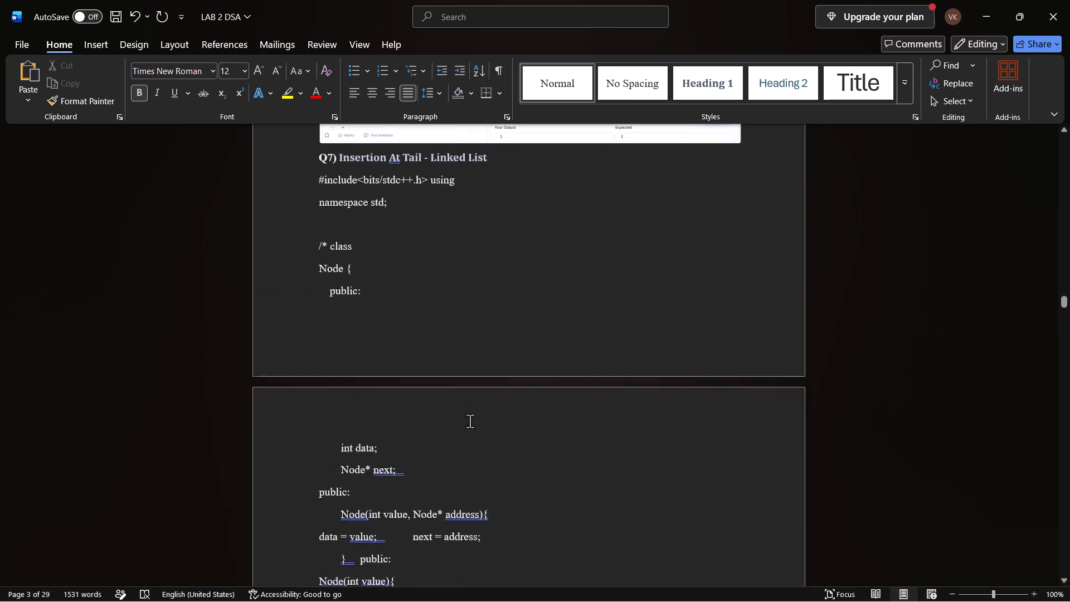
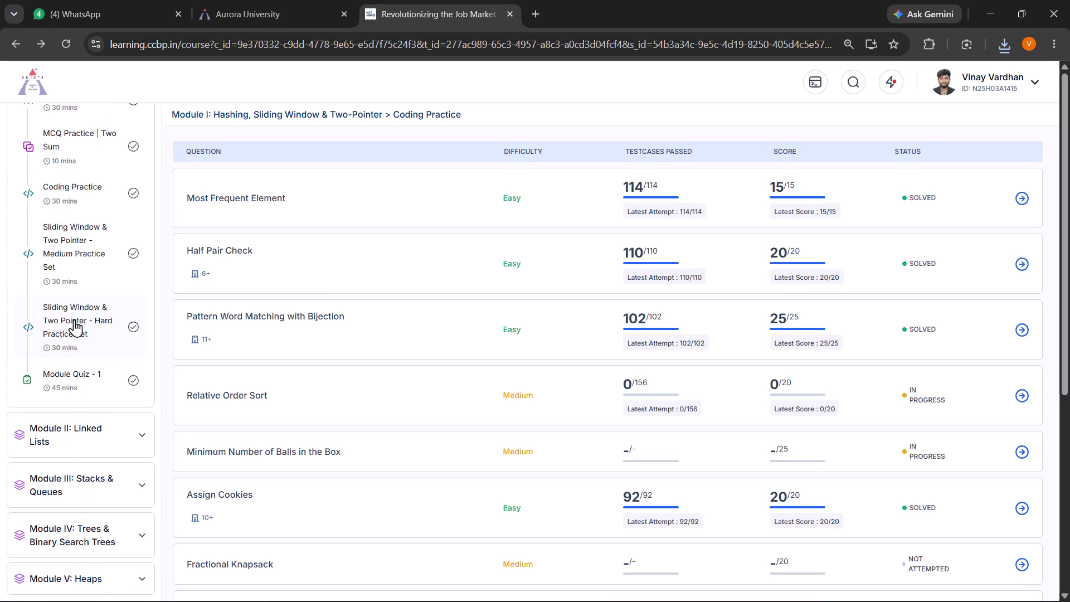
Open the Convert Array To Linked List problem from the first Coding Practice set in Module II: Linked Lists.
{"action": "left_click", "coordinate": [64, 439]}
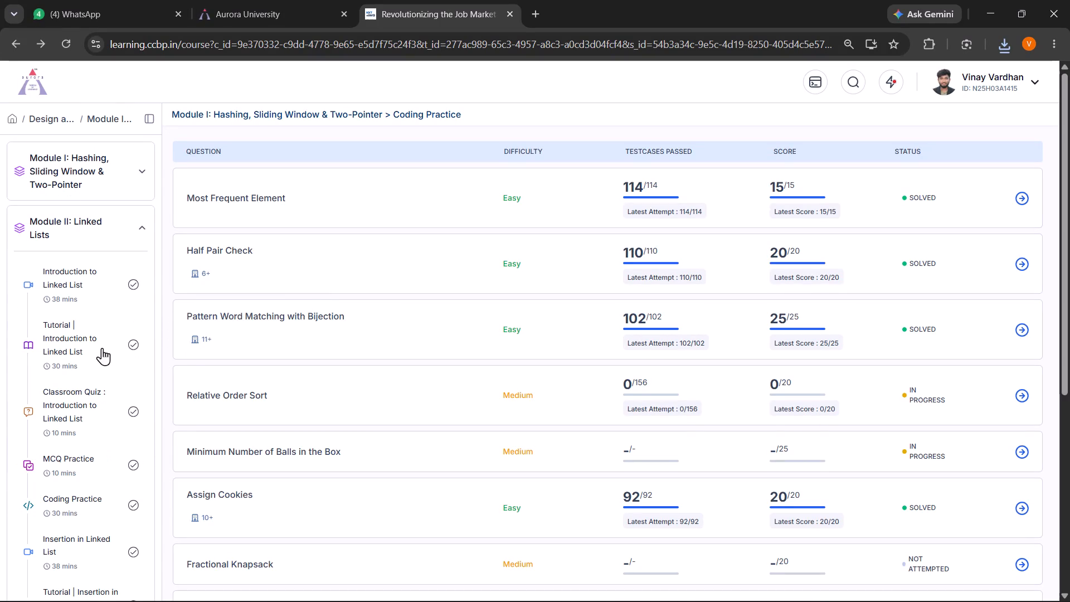
{"action": "left_click", "coordinate": [93, 511]}
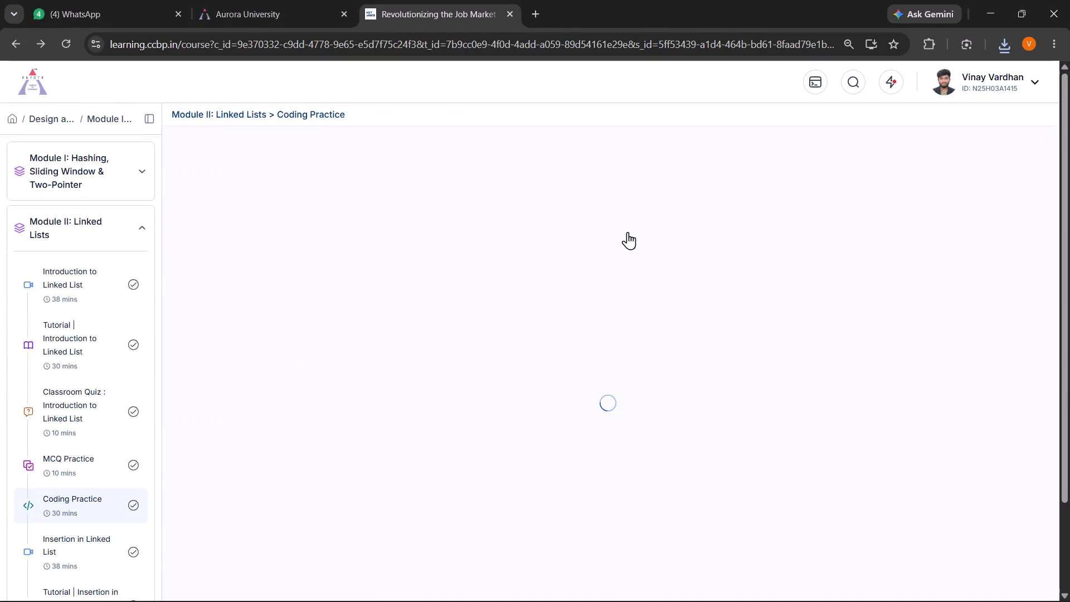
{"action": "left_click", "coordinate": [630, 204]}
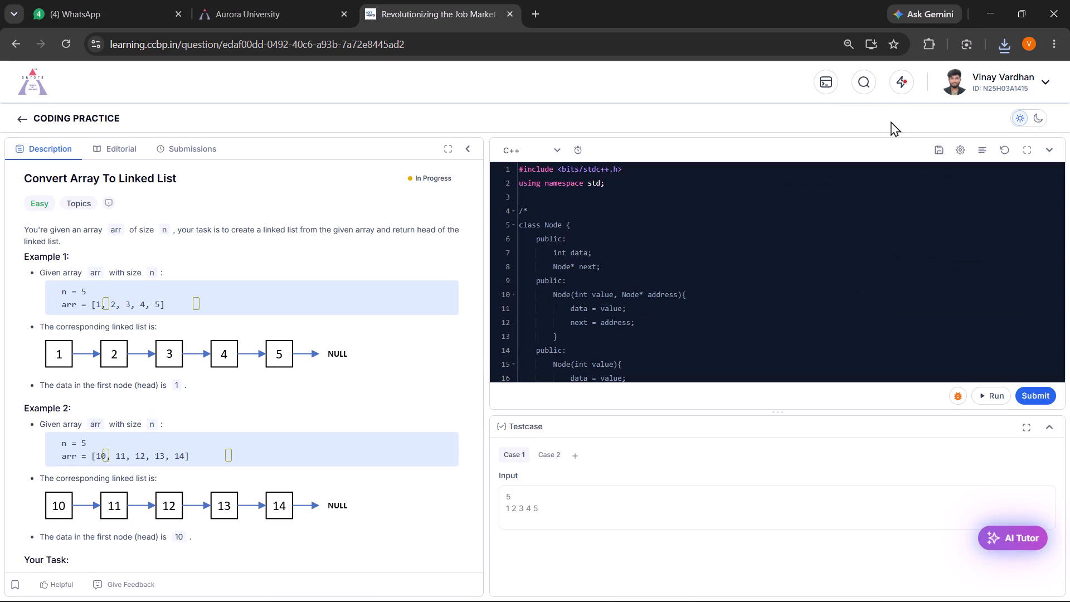
{"action": "left_click", "coordinate": [898, 4]}
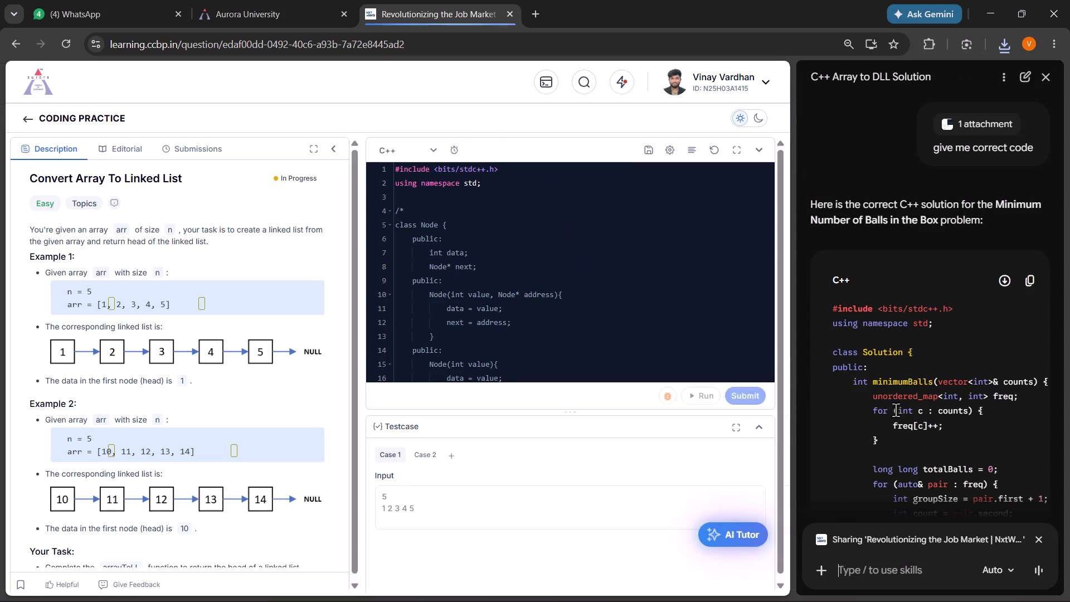
{"action": "left_click", "coordinate": [819, 571]}
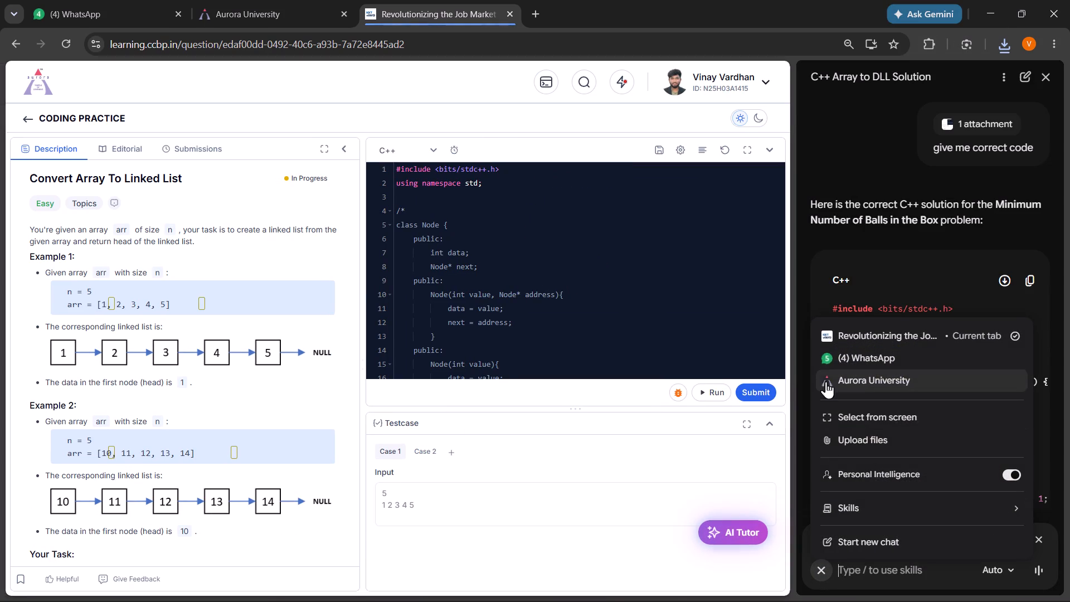
{"action": "left_click", "coordinate": [853, 421]}
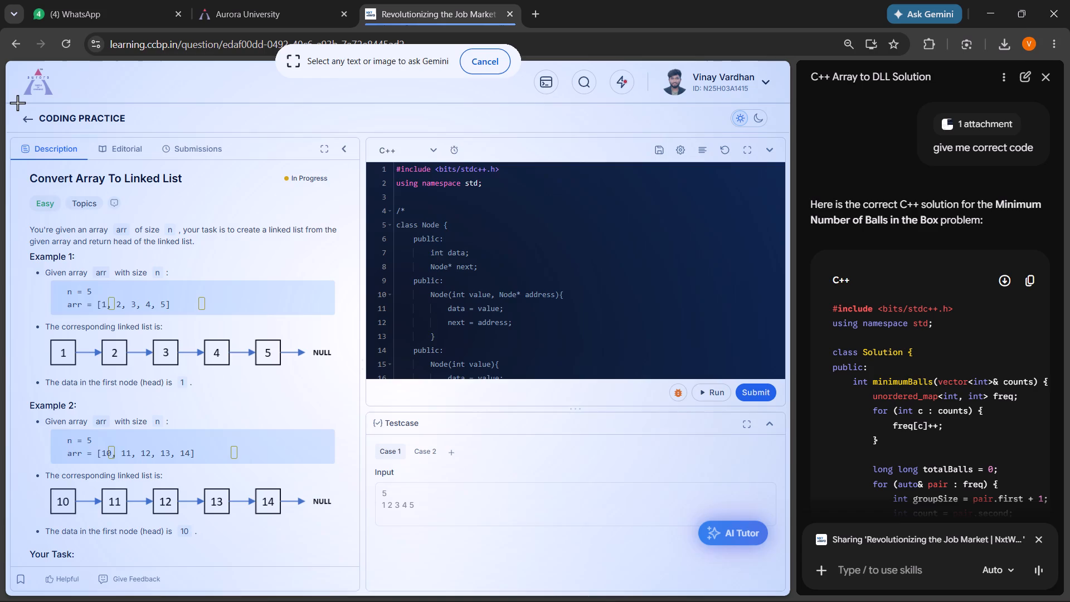
{"action": "left_click_drag", "start_coordinate": [16, 100], "coordinate": [788, 595]}
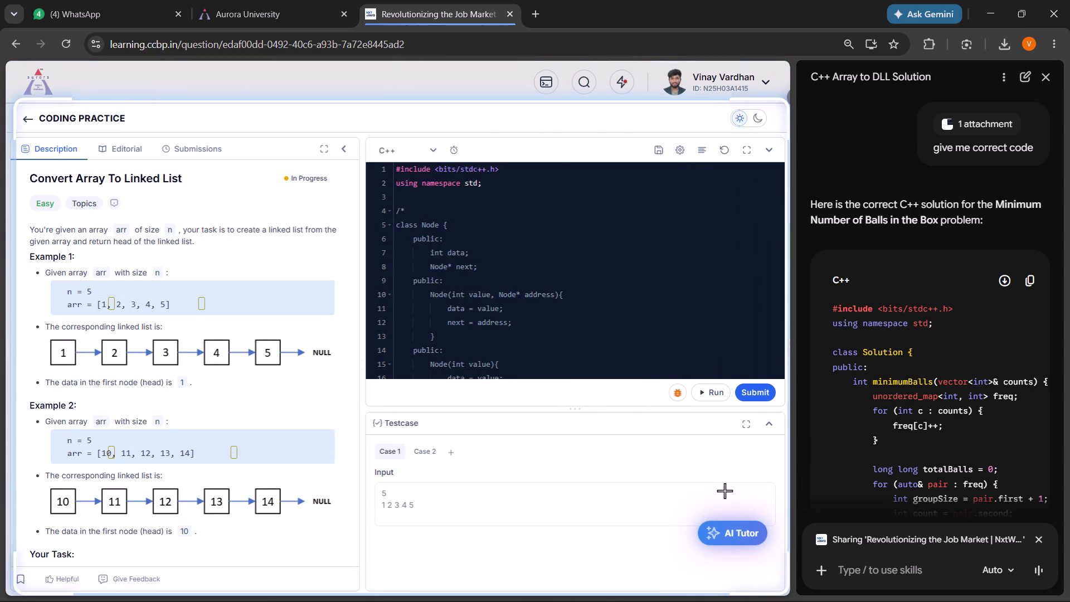
{"action": "left_click", "coordinate": [921, 560]}
{"action": "left_click_drag", "start_coordinate": [931, 143], "coordinate": [1069, 146]}
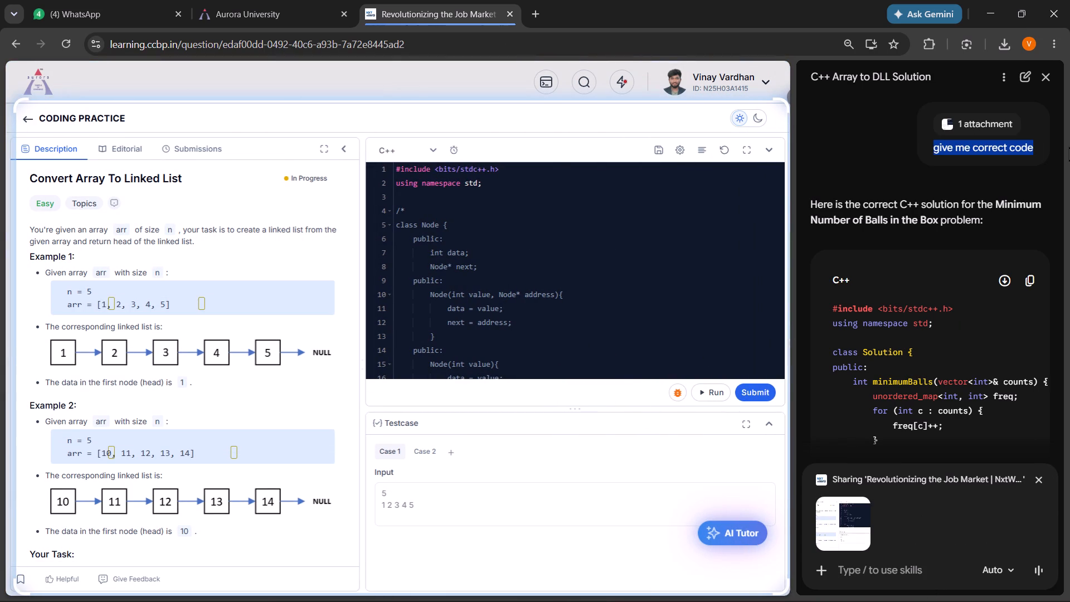
{"action": "key", "text": "ctrl+c"}
{"action": "left_click", "coordinate": [868, 562]}
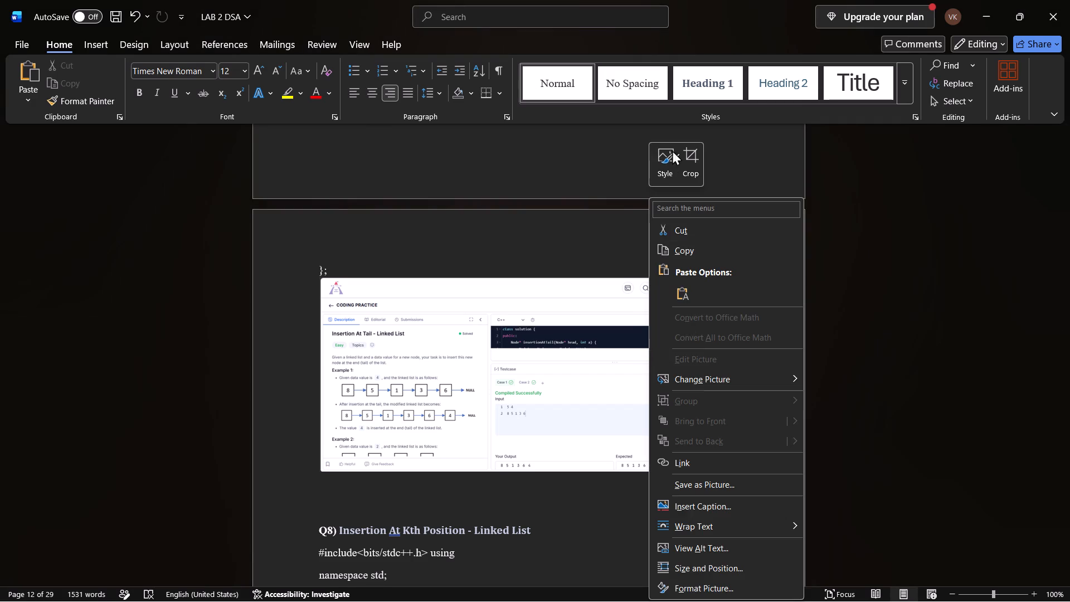
{"action": "left_click", "coordinate": [701, 153]}
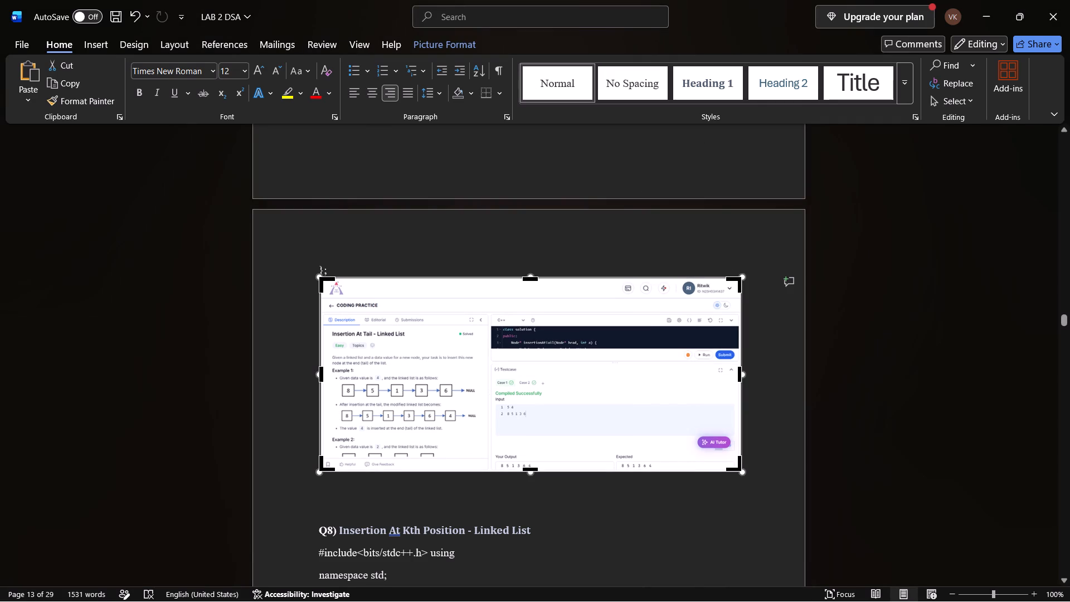
{"action": "left_click_drag", "start_coordinate": [739, 281], "coordinate": [739, 294]}
{"action": "left_click", "coordinate": [921, 293]}
{"action": "scroll", "coordinate": [436, 401], "scroll_direction": "down", "scroll_amount": 15}
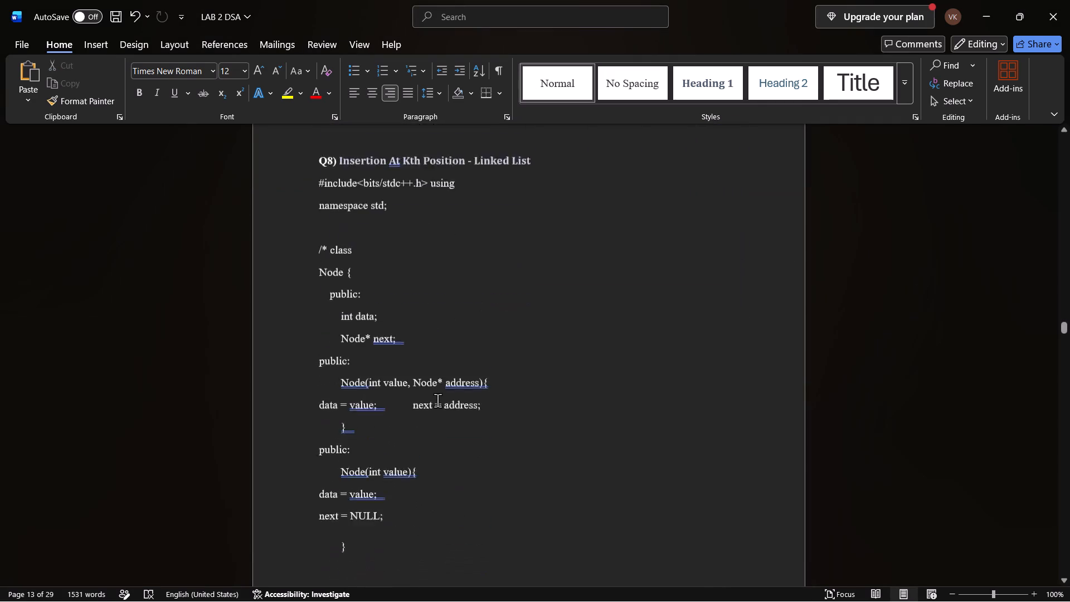
{"action": "scroll", "coordinate": [437, 400], "scroll_direction": "down", "scroll_amount": 20}
{"action": "scroll", "coordinate": [437, 400], "scroll_direction": "down", "scroll_amount": 17}
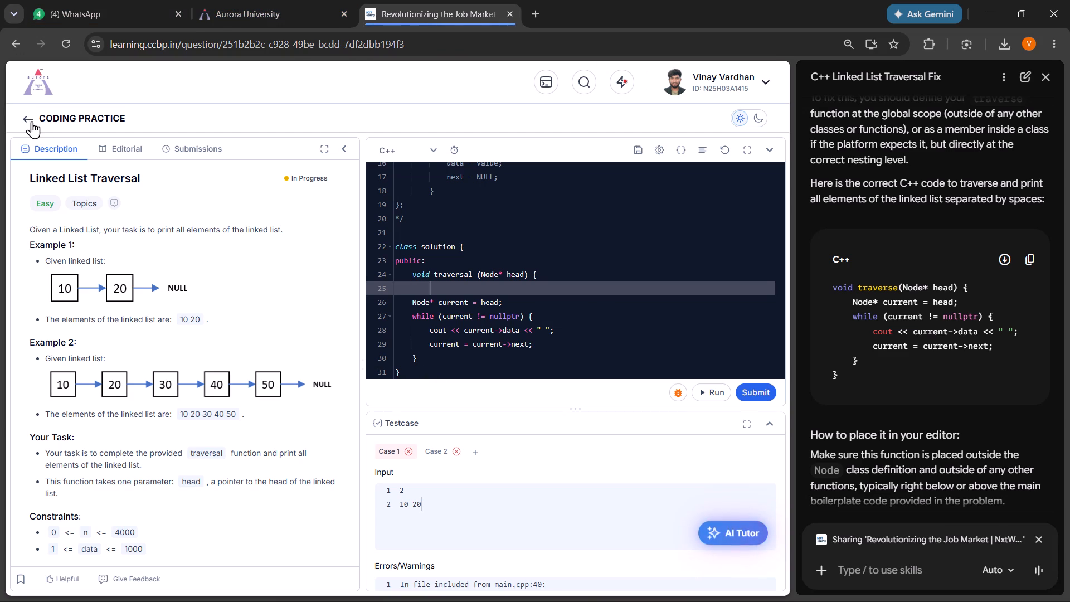
Switch to Chrome, return to the Module II Linked Lists Coding Practice question list and close the Gemini chat.
{"action": "left_click", "coordinate": [32, 121]}
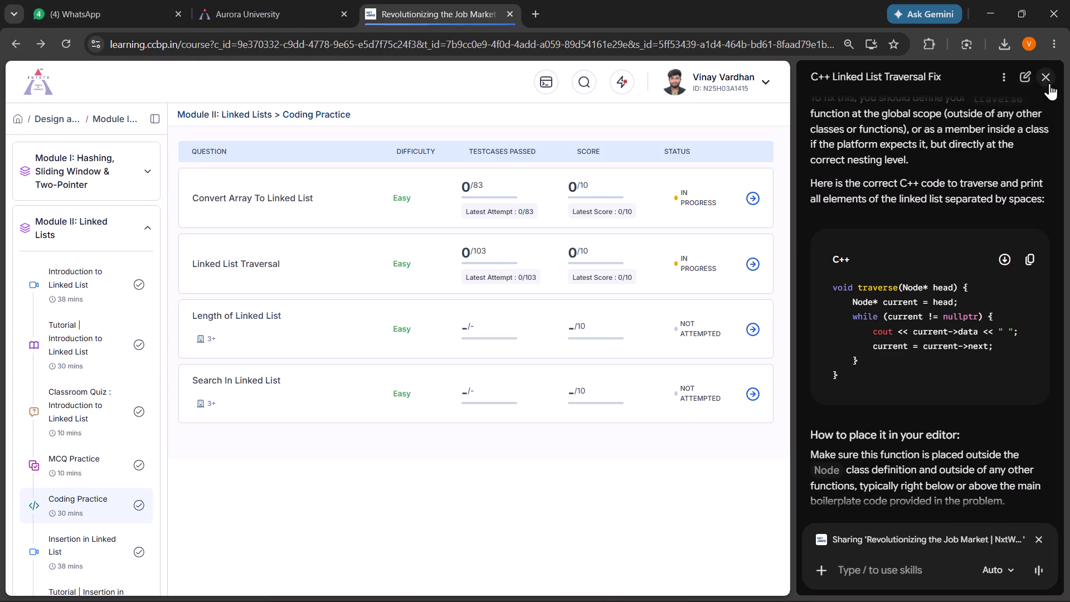
{"action": "left_click", "coordinate": [1045, 80]}
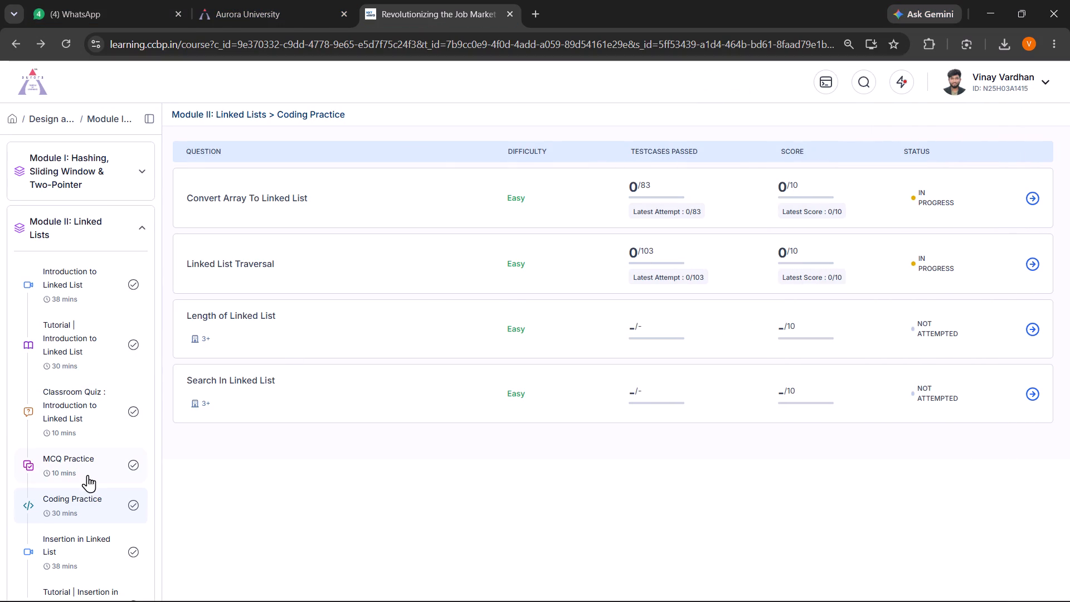
Open the Convert Array To Doubly Linked List question from the Coding Practice under Introduction to Doubly Linked List.
{"action": "scroll", "coordinate": [87, 475], "scroll_direction": "down", "scroll_amount": 4}
{"action": "left_click", "coordinate": [77, 475]}
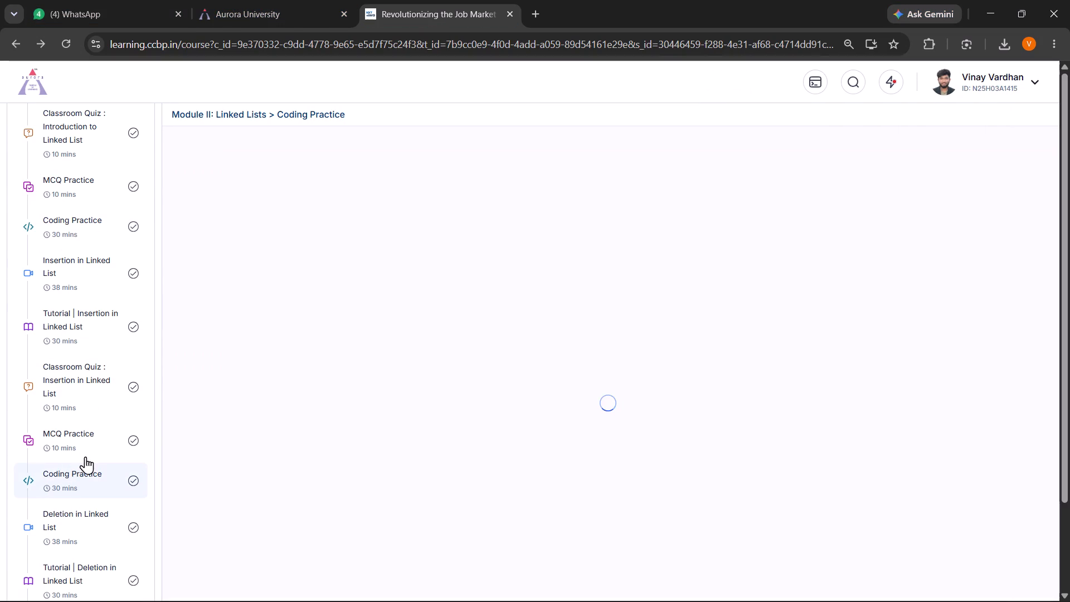
{"action": "scroll", "coordinate": [80, 413], "scroll_direction": "down", "scroll_amount": 9}
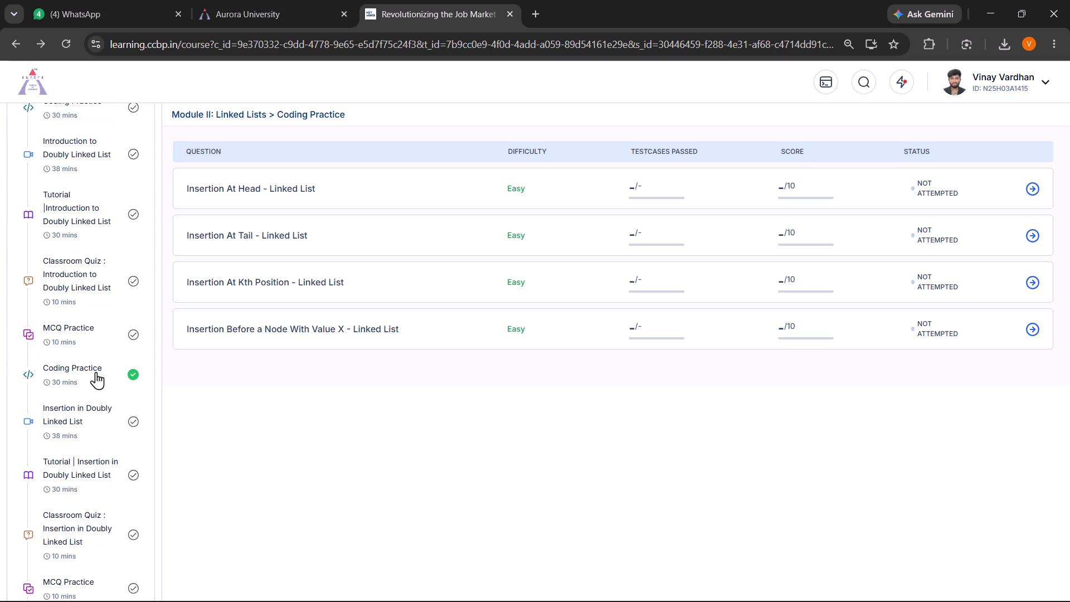
{"action": "left_click", "coordinate": [96, 372]}
{"action": "left_click", "coordinate": [518, 219]}
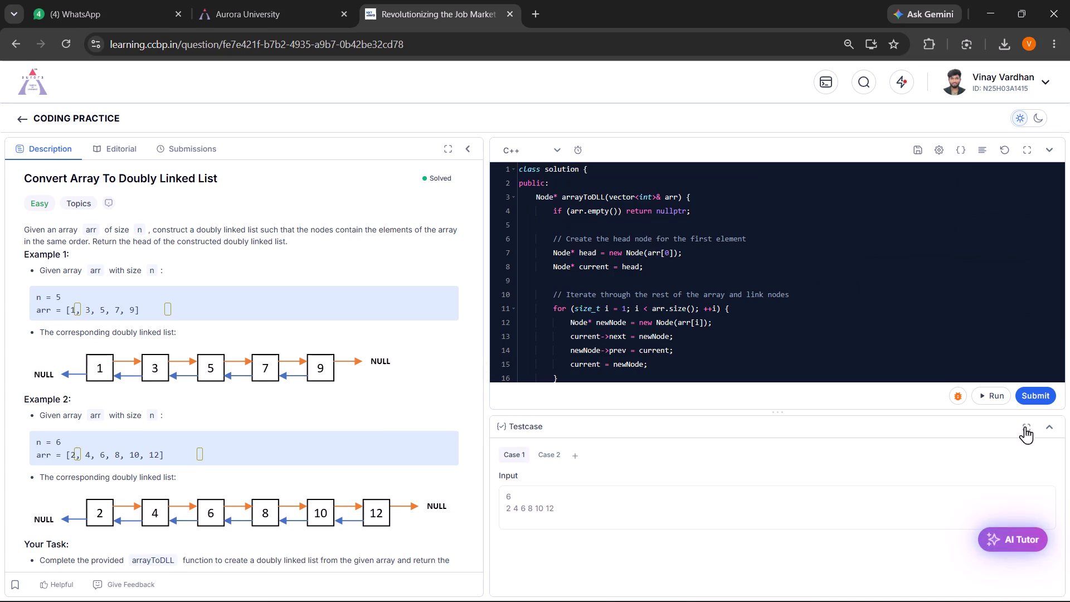
Submit the existing C++ solution for Convert Array To Doubly Linked List.
{"action": "left_click", "coordinate": [1031, 383]}
{"action": "left_click", "coordinate": [1032, 392]}
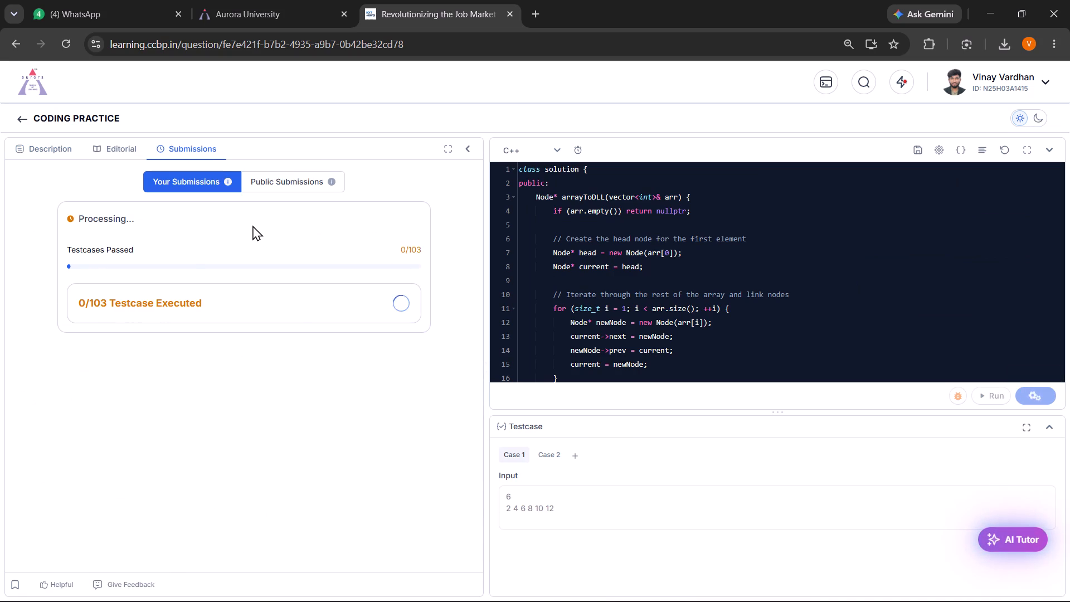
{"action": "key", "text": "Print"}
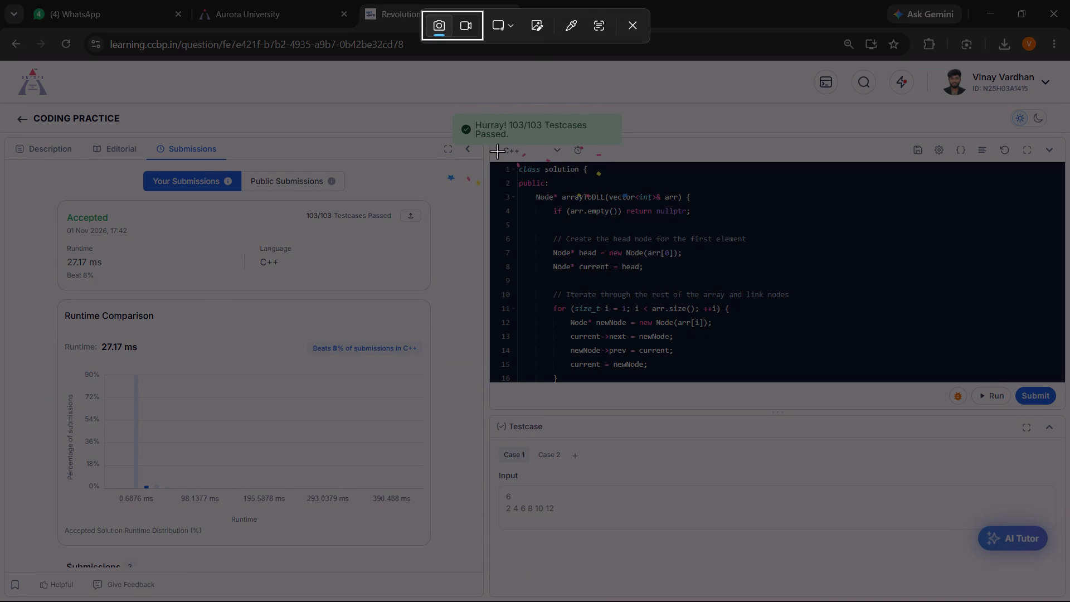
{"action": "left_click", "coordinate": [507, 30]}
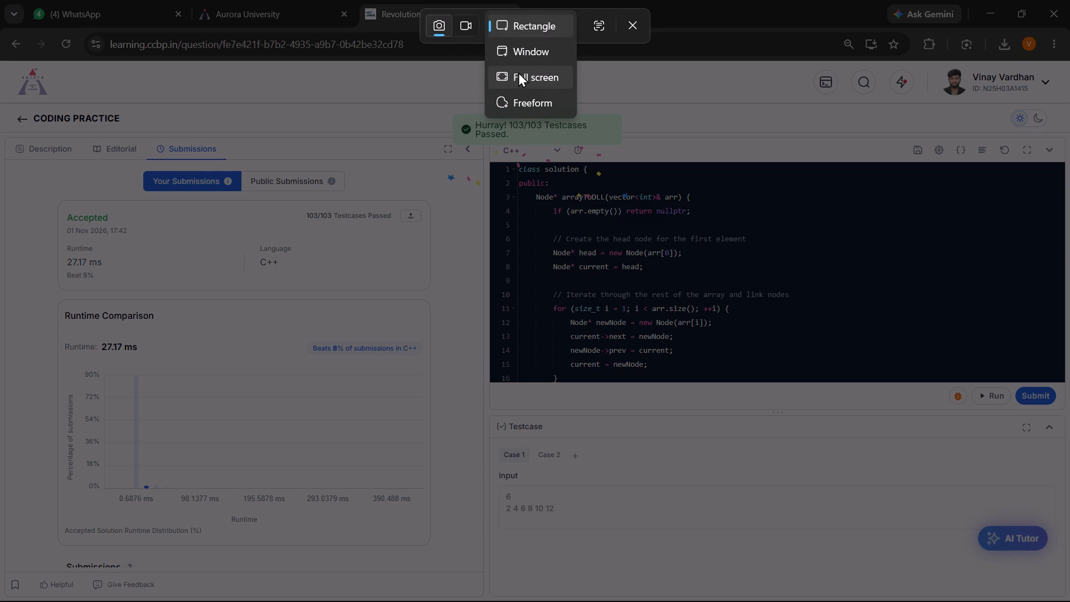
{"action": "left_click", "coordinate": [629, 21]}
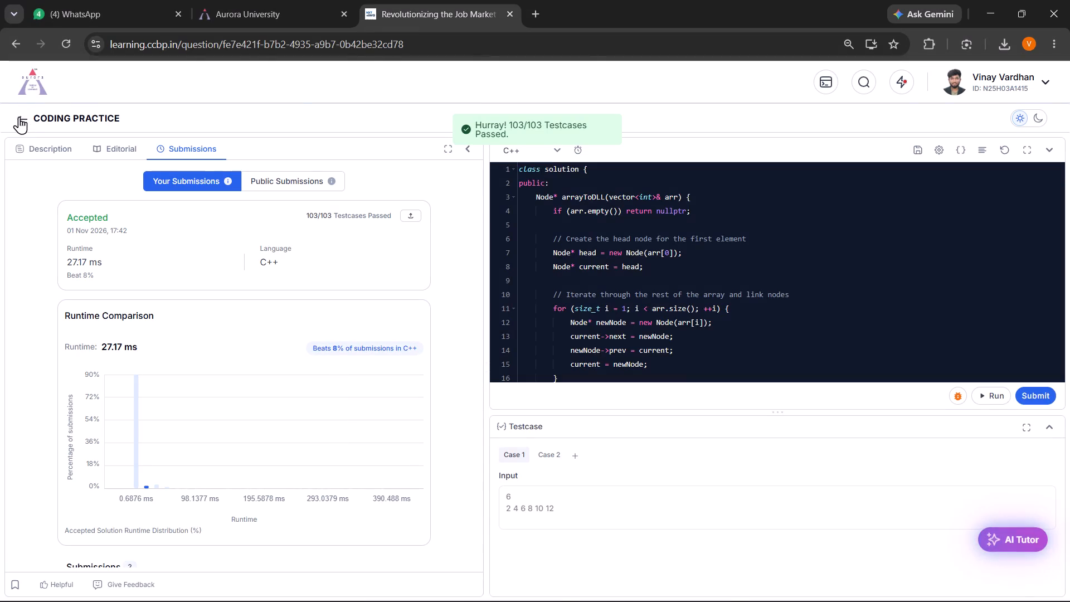
Return to the question list, reopen Convert Array To Doubly Linked List and run its code.
{"action": "left_click", "coordinate": [19, 117]}
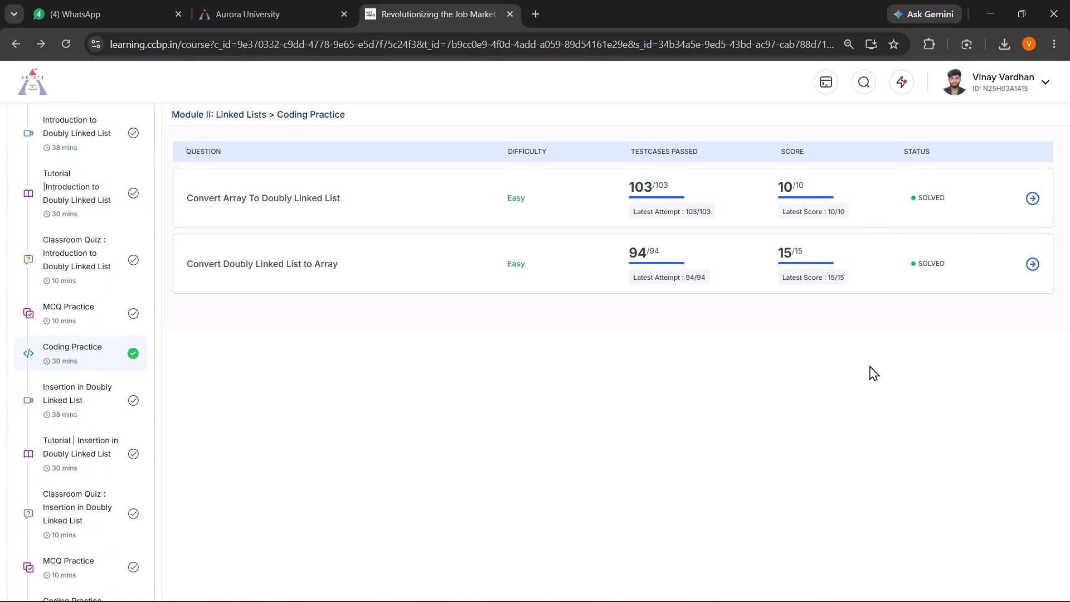
{"action": "left_click", "coordinate": [868, 207]}
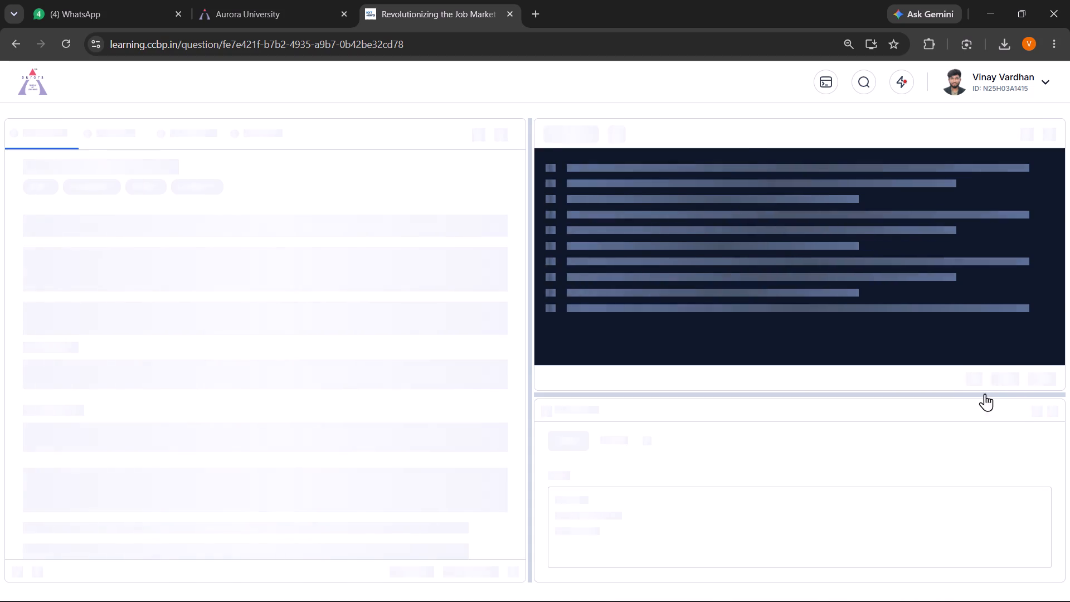
{"action": "left_click", "coordinate": [979, 396]}
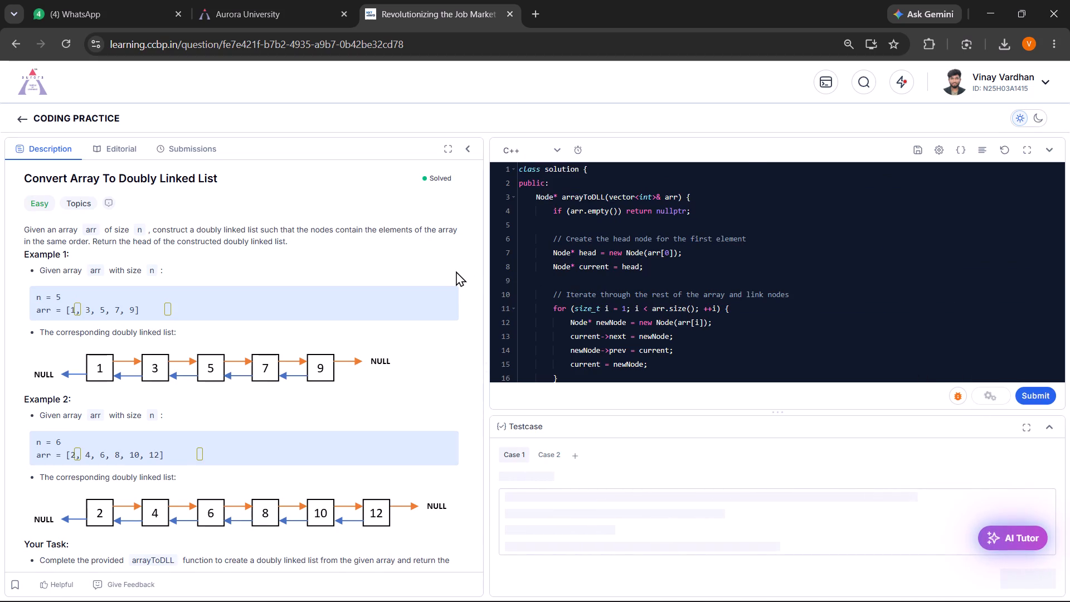
Capture a full-screen screenshot of the Convert Array To Doubly Linked List question with its run result.
{"action": "key", "text": "Print"}
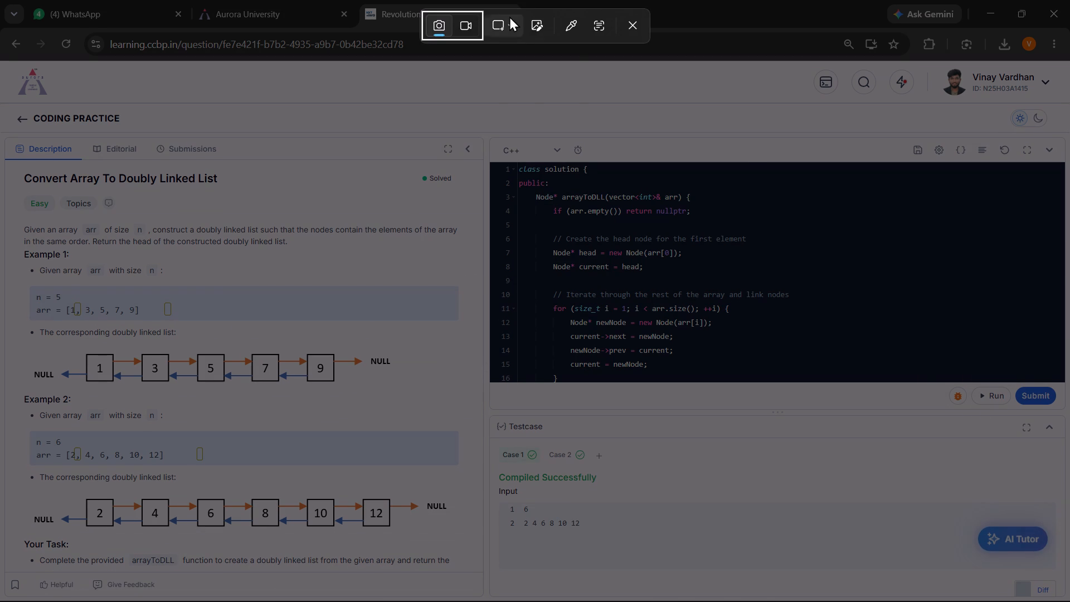
{"action": "left_click", "coordinate": [509, 16]}
{"action": "left_click", "coordinate": [515, 71]}
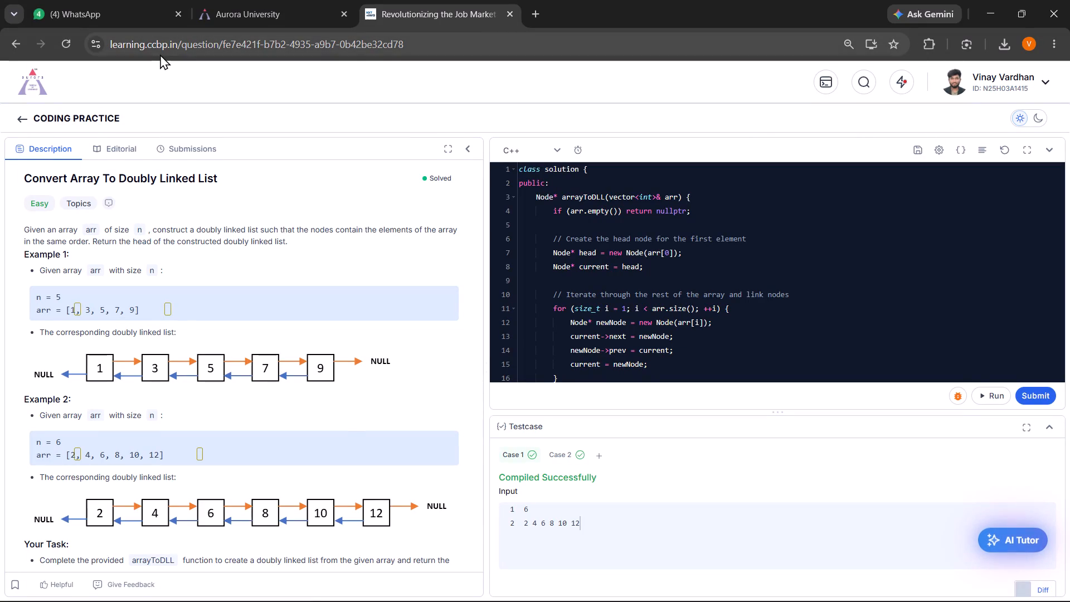
Switch to the LAB 2 DSA report in Word and delete the Q15 Convert Array To Doubly Linked List screenshot.
{"action": "scroll", "coordinate": [297, 225], "scroll_direction": "down", "scroll_amount": 6}
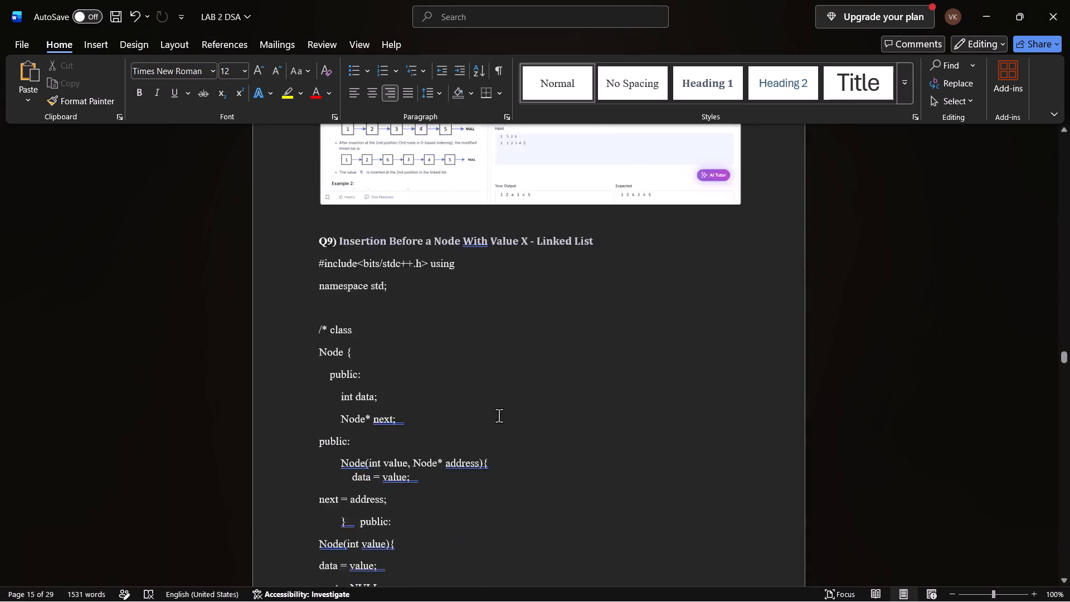
{"action": "scroll", "coordinate": [499, 415], "scroll_direction": "down", "scroll_amount": 20}
{"action": "scroll", "coordinate": [499, 415], "scroll_direction": "down", "scroll_amount": 20}
{"action": "scroll", "coordinate": [499, 415], "scroll_direction": "down", "scroll_amount": 5}
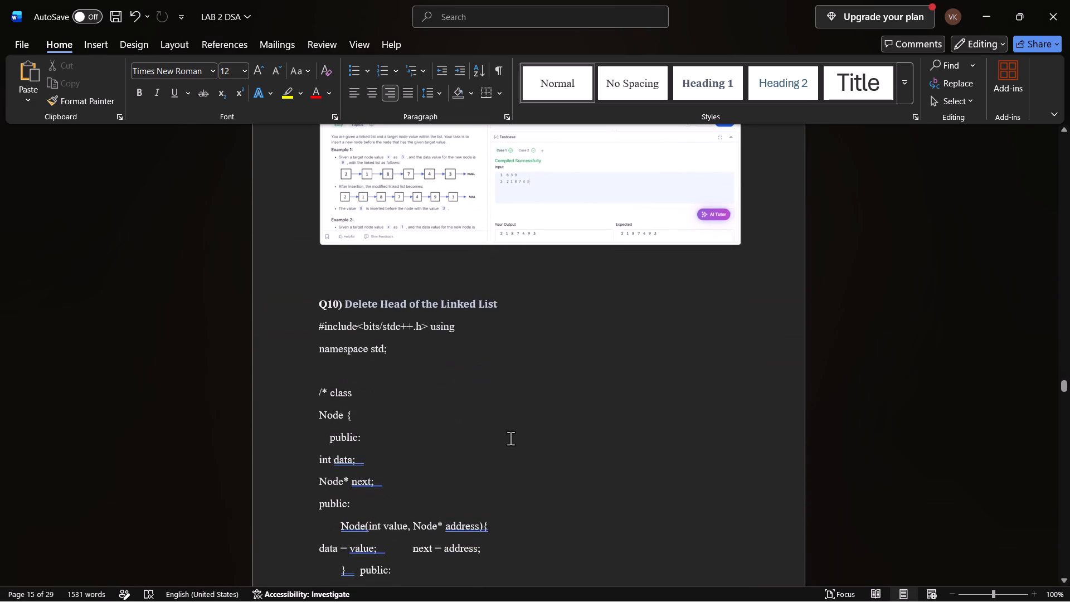
{"action": "scroll", "coordinate": [510, 438], "scroll_direction": "down", "scroll_amount": 20}
{"action": "scroll", "coordinate": [510, 438], "scroll_direction": "down", "scroll_amount": 20}
{"action": "scroll", "coordinate": [510, 438], "scroll_direction": "down", "scroll_amount": 2}
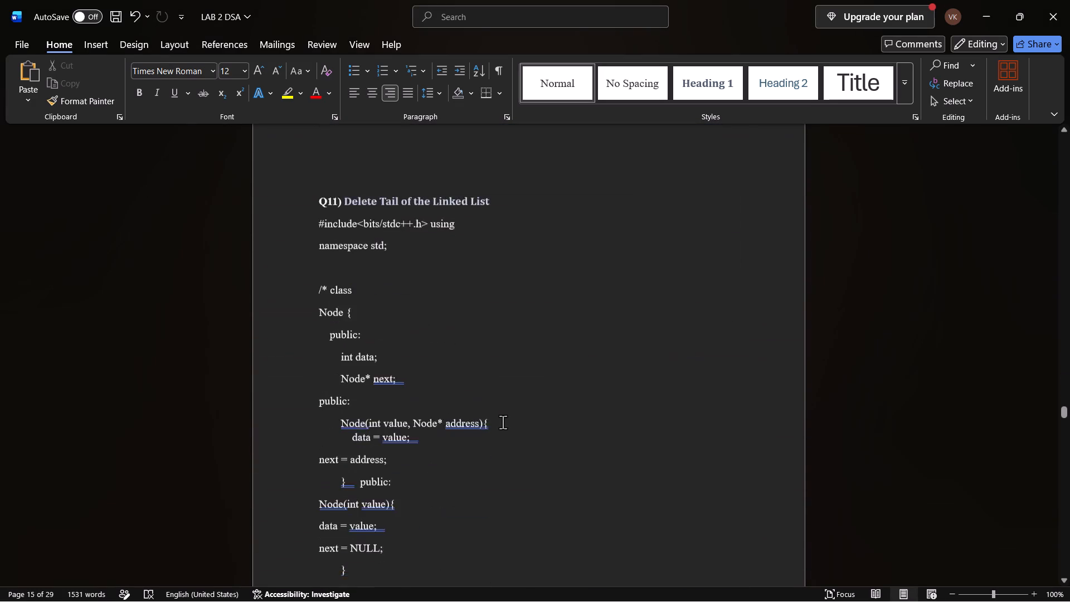
{"action": "scroll", "coordinate": [500, 416], "scroll_direction": "down", "scroll_amount": 20}
{"action": "scroll", "coordinate": [500, 416], "scroll_direction": "down", "scroll_amount": 20}
{"action": "scroll", "coordinate": [500, 416], "scroll_direction": "down", "scroll_amount": 7}
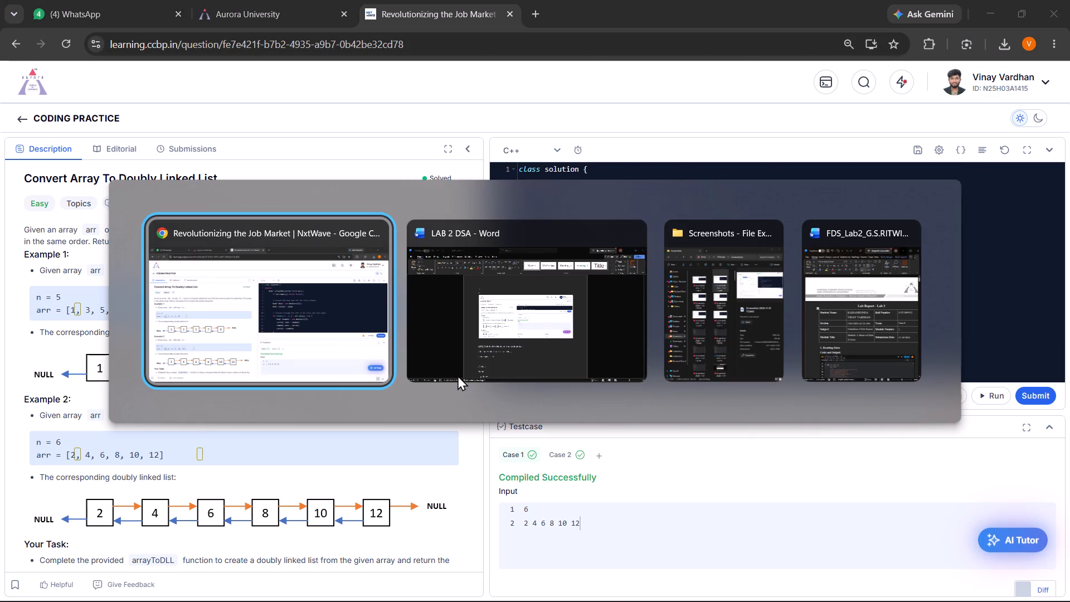
{"action": "scroll", "coordinate": [455, 382], "scroll_direction": "down", "scroll_amount": 20}
{"action": "scroll", "coordinate": [455, 382], "scroll_direction": "down", "scroll_amount": 8}
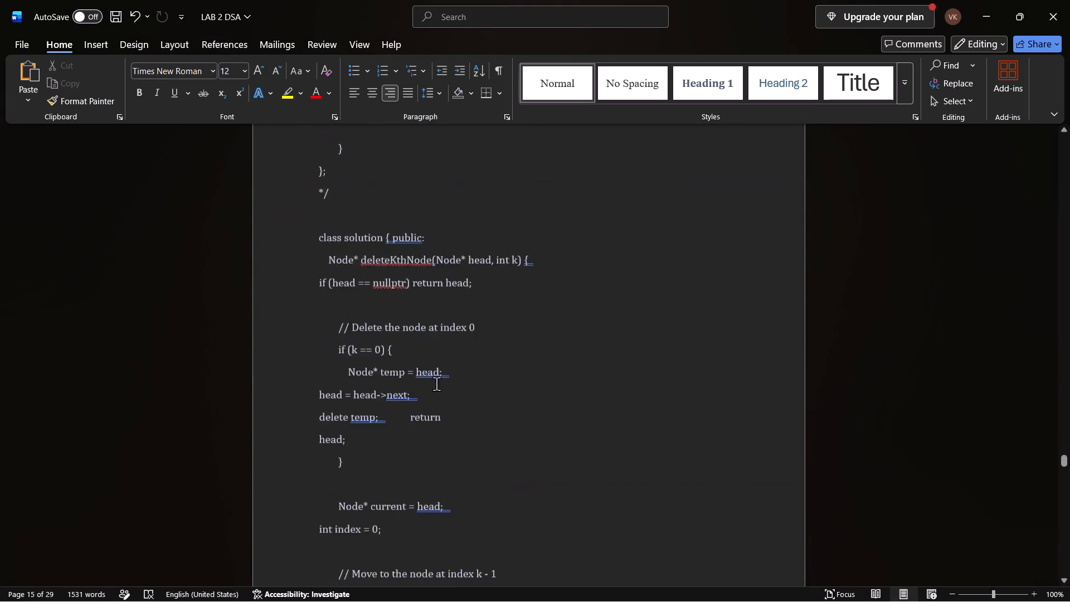
{"action": "scroll", "coordinate": [436, 383], "scroll_direction": "down", "scroll_amount": 20}
{"action": "scroll", "coordinate": [436, 383], "scroll_direction": "down", "scroll_amount": 16}
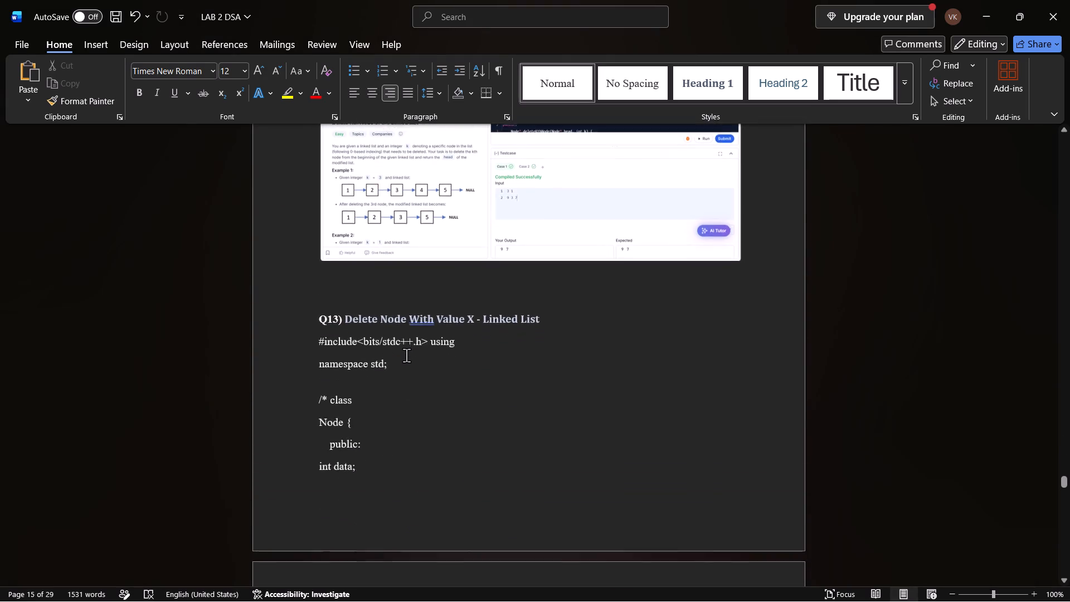
{"action": "scroll", "coordinate": [406, 355], "scroll_direction": "down", "scroll_amount": 20}
{"action": "scroll", "coordinate": [406, 355], "scroll_direction": "down", "scroll_amount": 19}
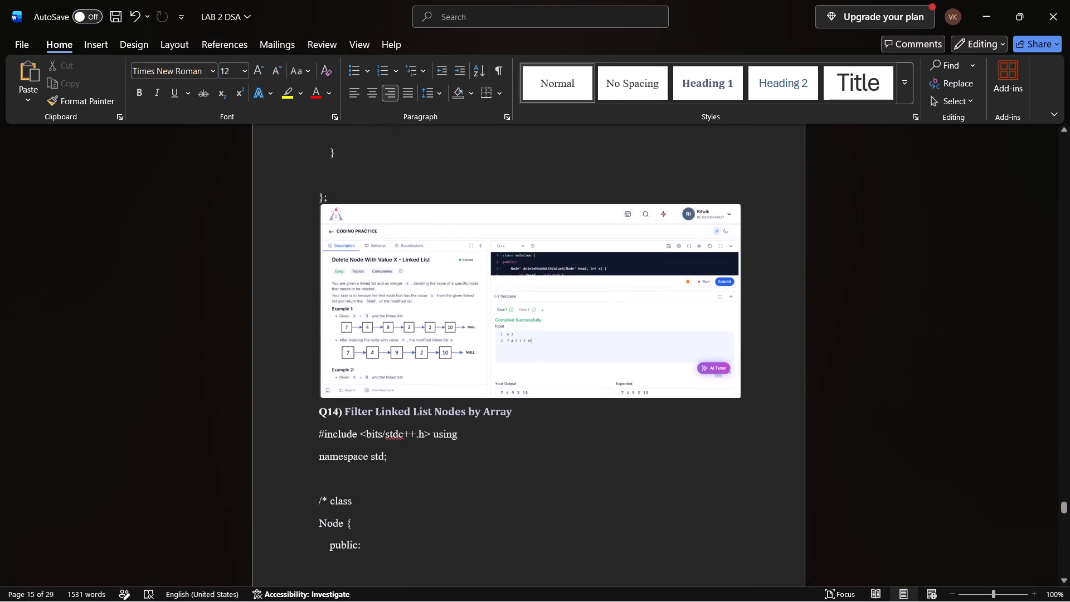
{"action": "scroll", "coordinate": [405, 353], "scroll_direction": "down", "scroll_amount": 20}
{"action": "scroll", "coordinate": [405, 353], "scroll_direction": "down", "scroll_amount": 20}
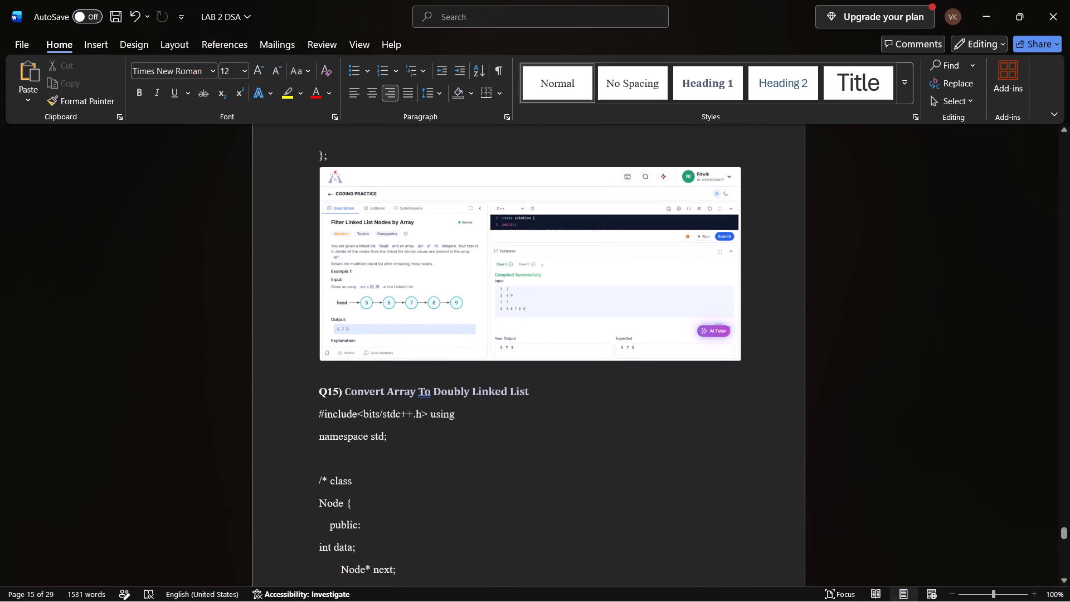
{"action": "scroll", "coordinate": [398, 339], "scroll_direction": "down", "scroll_amount": 20}
{"action": "scroll", "coordinate": [398, 339], "scroll_direction": "down", "scroll_amount": 20}
{"action": "scroll", "coordinate": [398, 339], "scroll_direction": "down", "scroll_amount": 7}
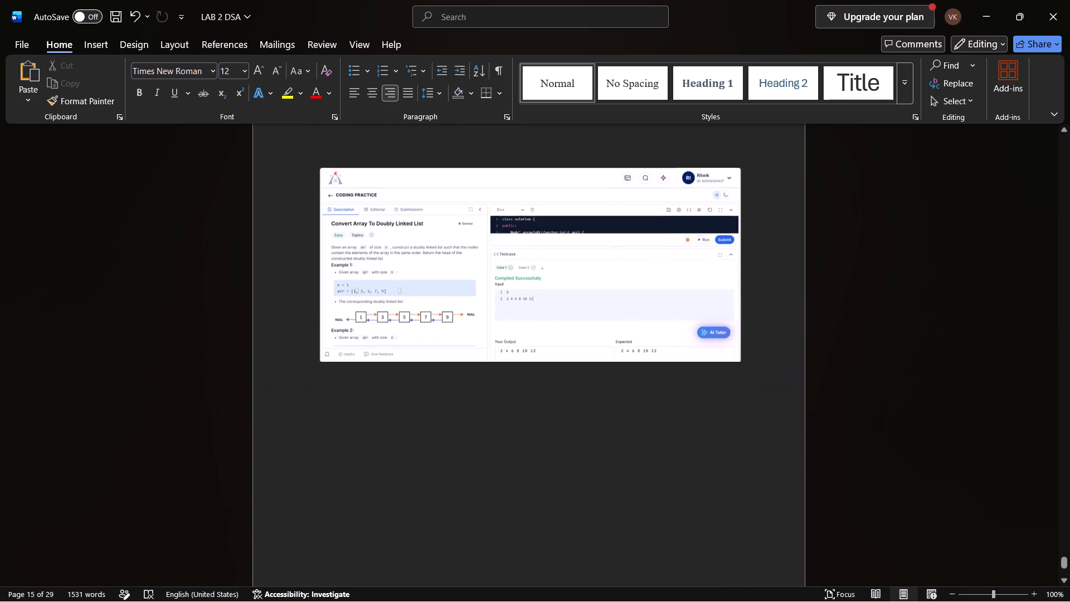
{"action": "double_click", "coordinate": [464, 303]}
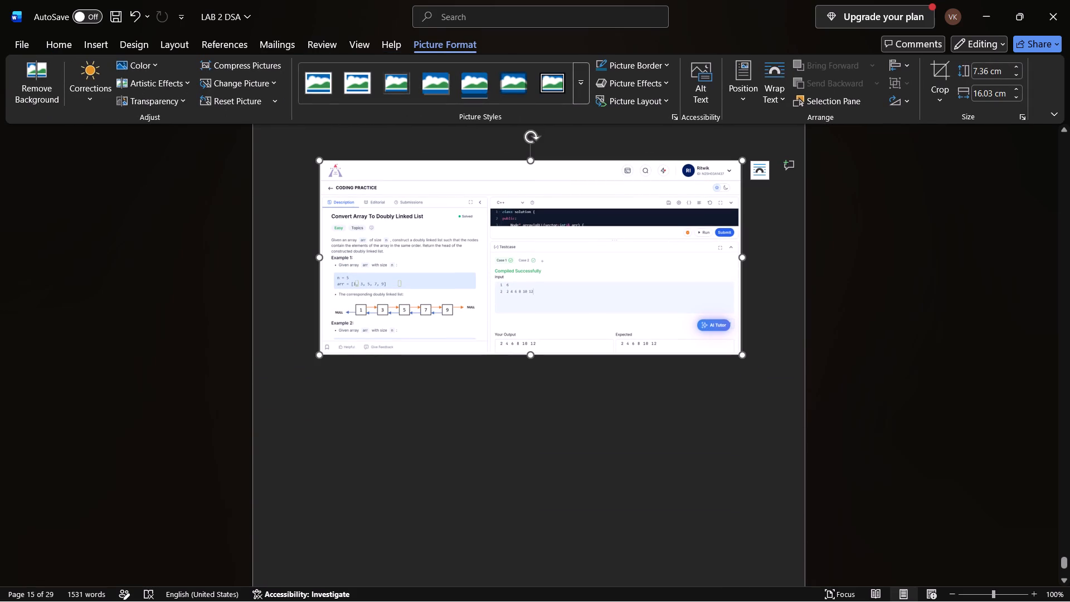
{"action": "key", "text": "BackSpace"}
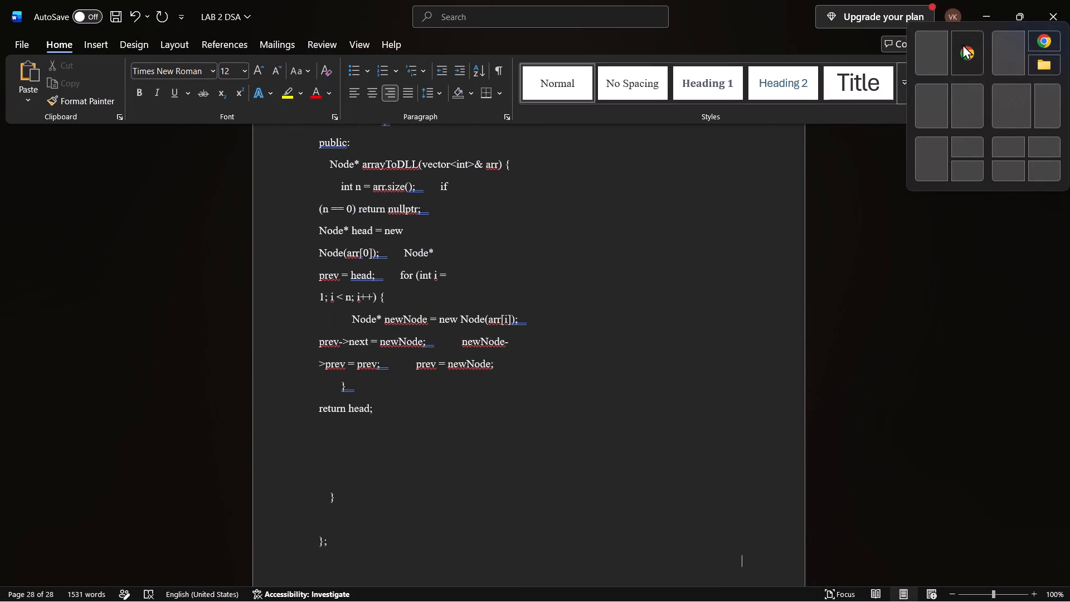
Place Word side by side with Chrome, decline the site reload and minimize Chrome to expose the Screenshots folder.
{"action": "left_click", "coordinate": [951, 47]}
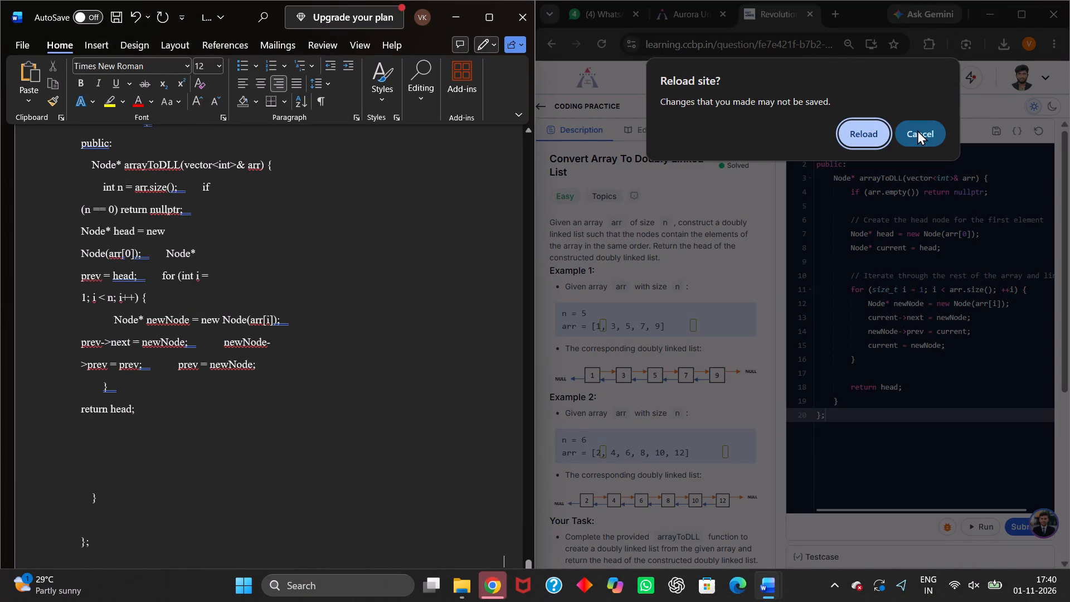
{"action": "left_click", "coordinate": [917, 132]}
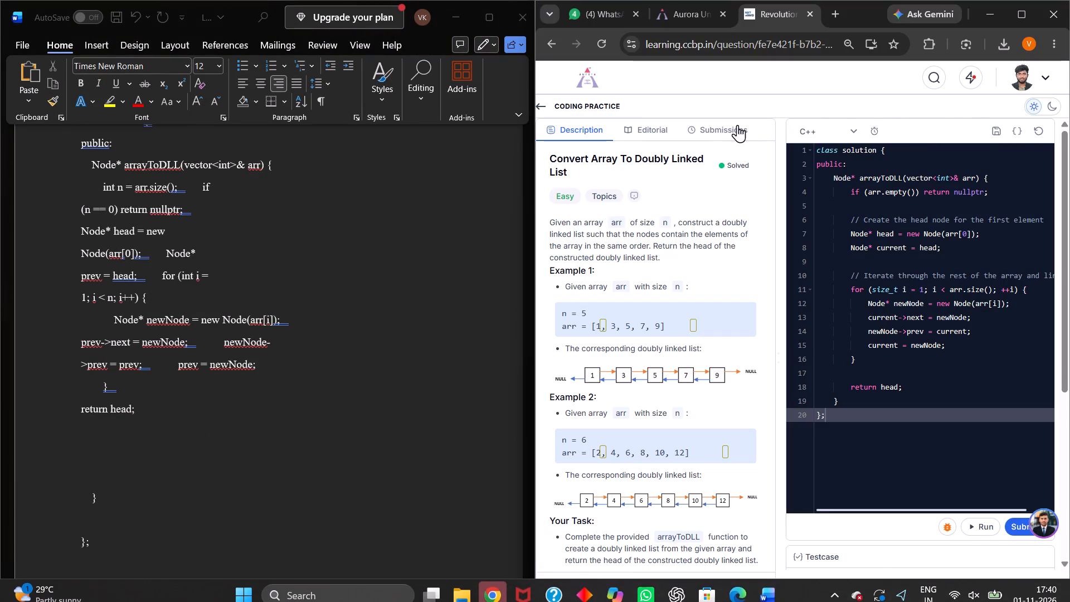
{"action": "left_click", "coordinate": [995, 8]}
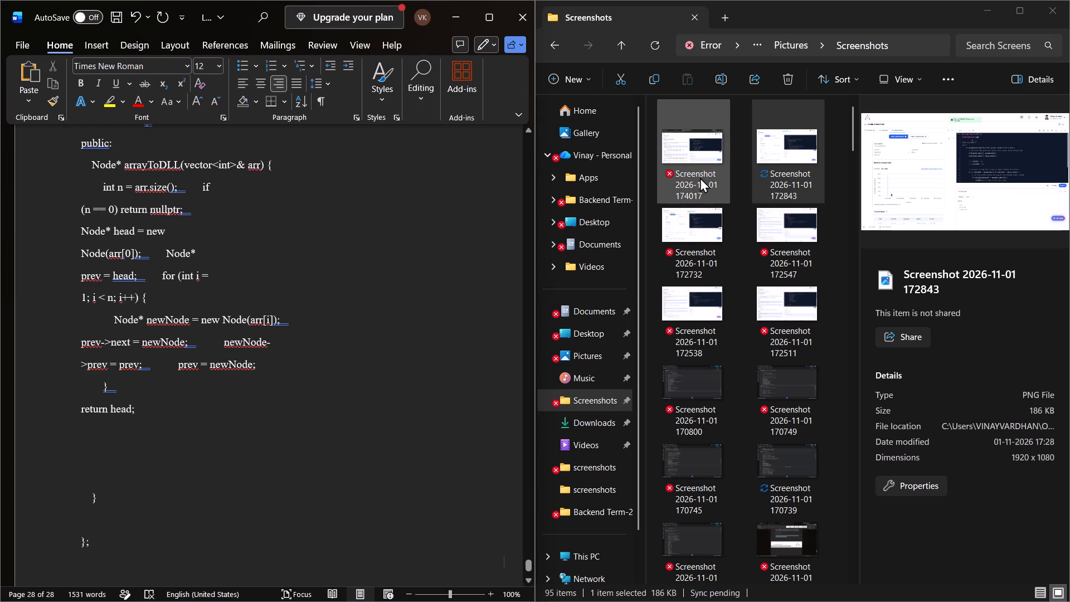
{"action": "scroll", "coordinate": [701, 177], "scroll_direction": "up", "scroll_amount": 5}
{"action": "right_click", "coordinate": [697, 163]}
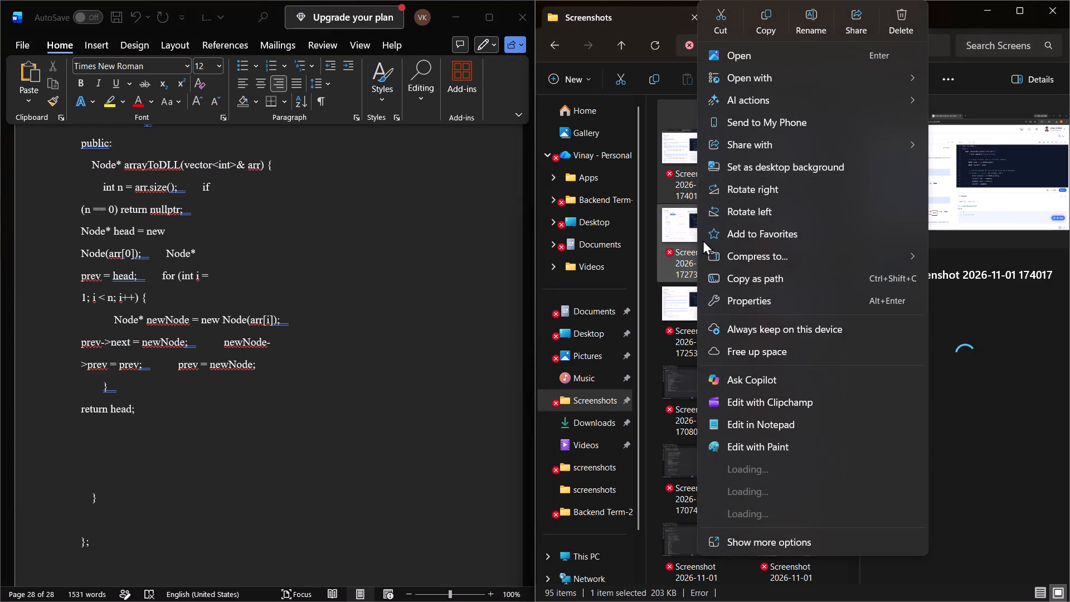
{"action": "left_click", "coordinate": [771, 21]}
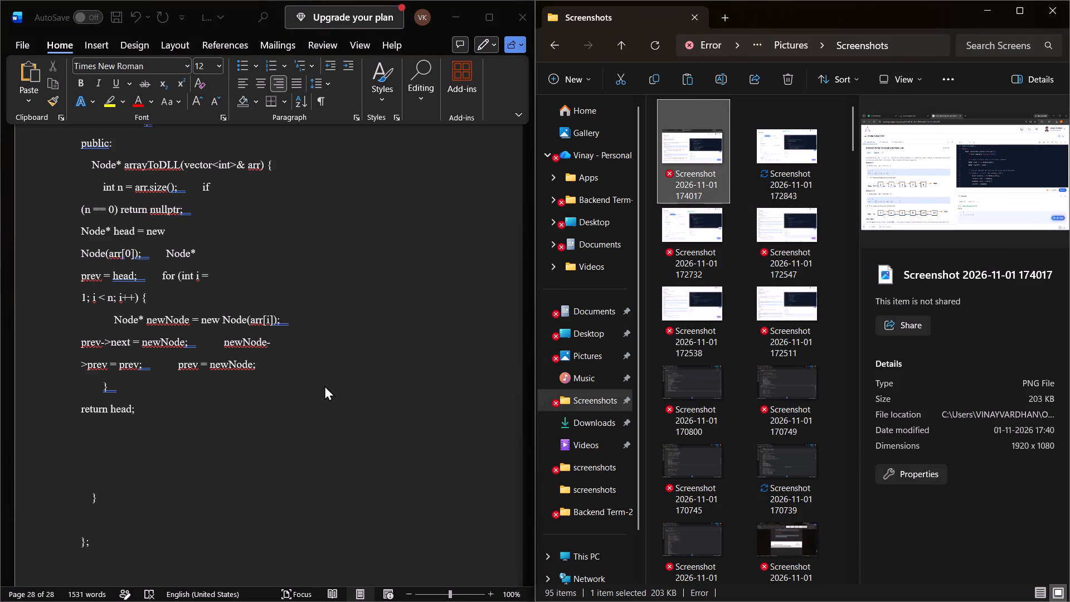
Undo the Q15 screenshot deletion in Word, delete that picture again and paste the copied screenshot in its place.
{"action": "left_click", "coordinate": [324, 385]}
{"action": "scroll", "coordinate": [324, 385], "scroll_direction": "up", "scroll_amount": 9}
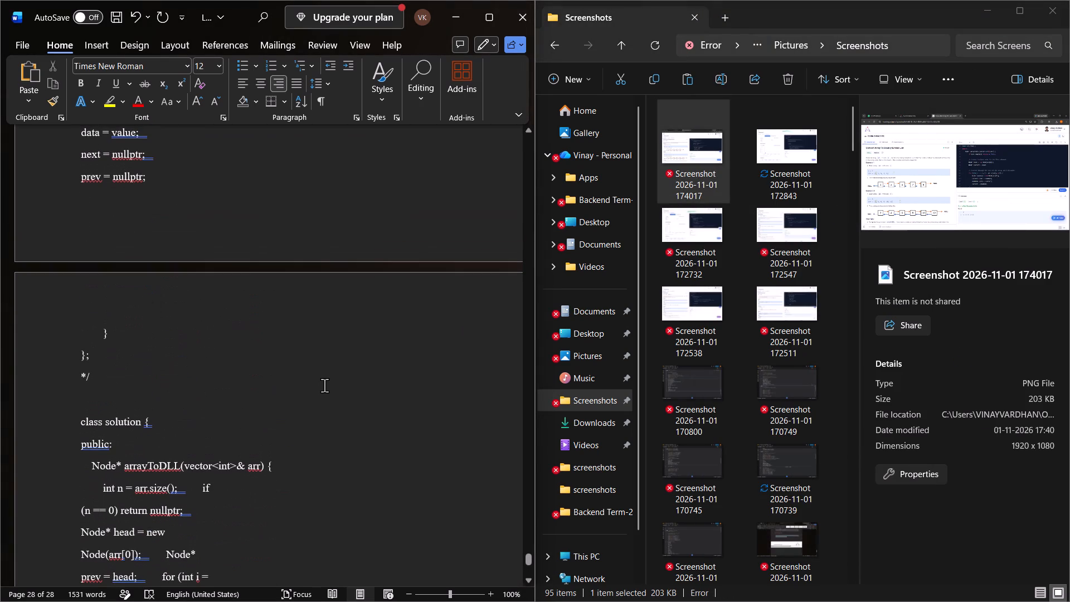
{"action": "key", "text": "ctrl+z"}
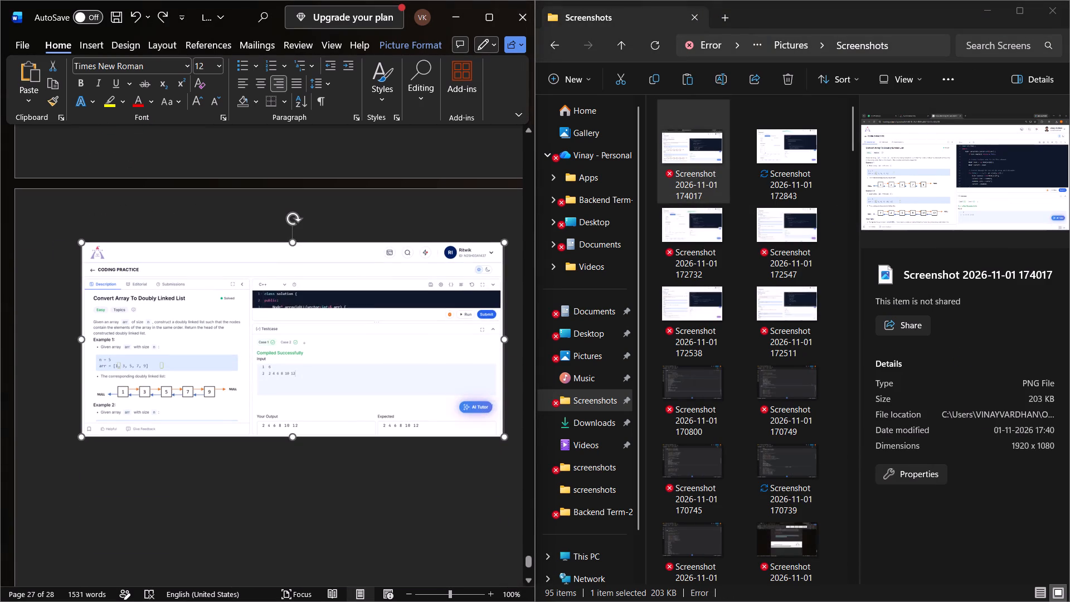
{"action": "key", "text": "BackSpace"}
{"action": "key", "text": "ctrl+v"}
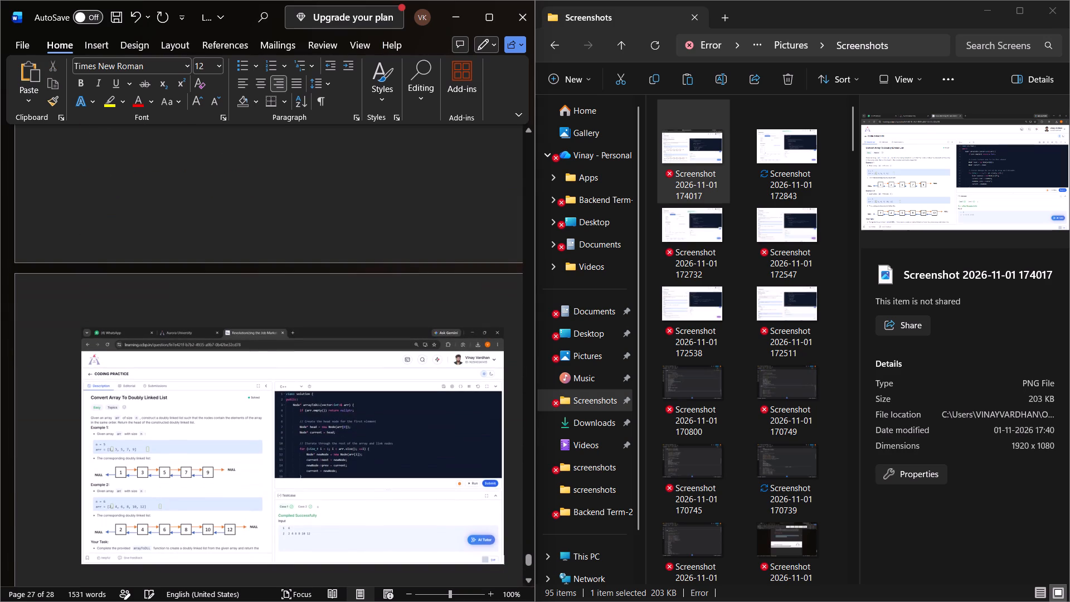
{"action": "scroll", "coordinate": [326, 382], "scroll_direction": "down", "scroll_amount": 20}
{"action": "scroll", "coordinate": [326, 387], "scroll_direction": "down", "scroll_amount": 6}
{"action": "scroll", "coordinate": [326, 387], "scroll_direction": "up", "scroll_amount": 3}
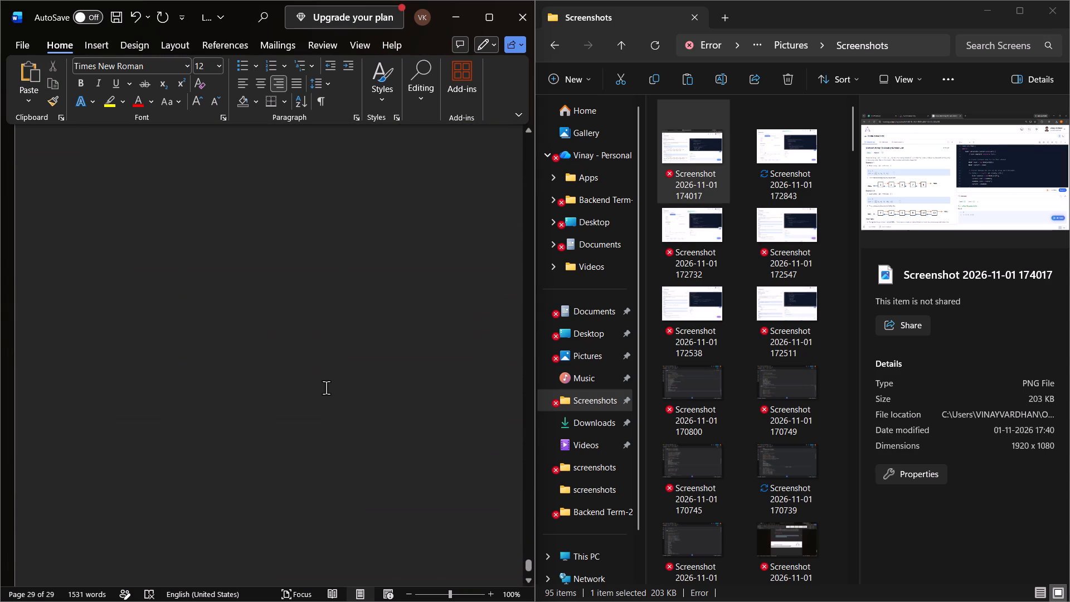
{"action": "scroll", "coordinate": [326, 387], "scroll_direction": "up", "scroll_amount": 14}
{"action": "scroll", "coordinate": [326, 387], "scroll_direction": "down", "scroll_amount": 4}
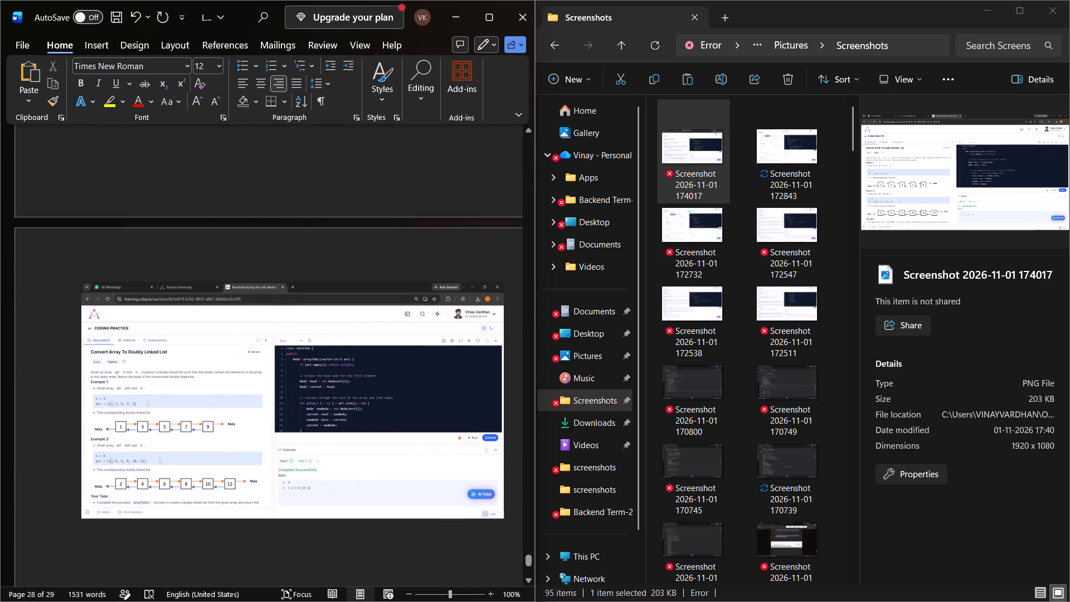
Close the Screenshots folder window and maximize the LAB 2 DSA report in Word.
{"action": "left_click", "coordinate": [1053, 18]}
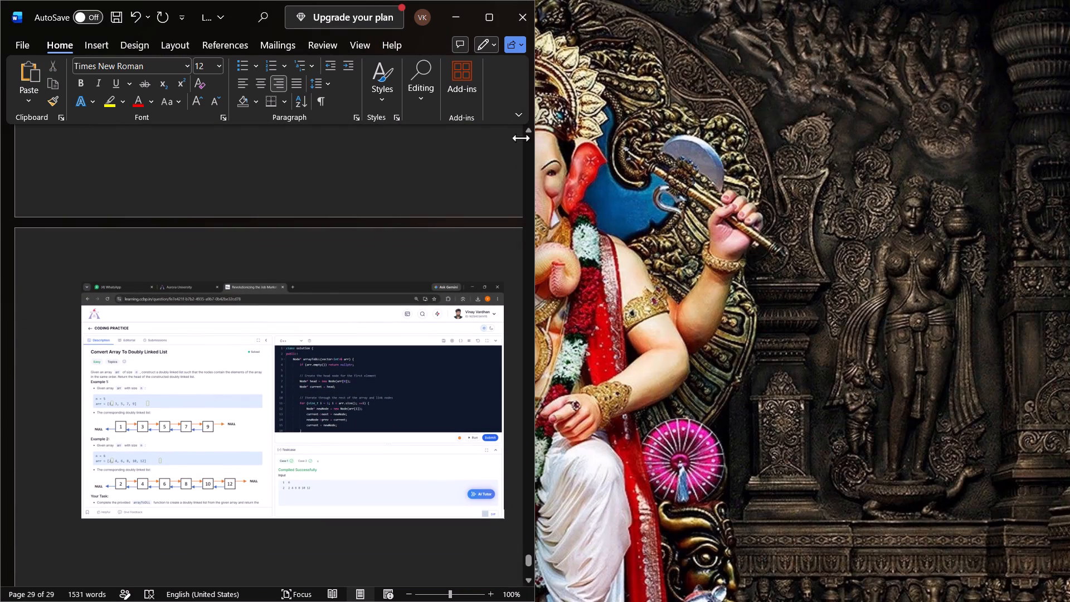
{"action": "scroll", "coordinate": [321, 300], "scroll_direction": "up", "scroll_amount": 6}
{"action": "left_click", "coordinate": [486, 9]}
{"action": "scroll", "coordinate": [437, 351], "scroll_direction": "up", "scroll_amount": 4}
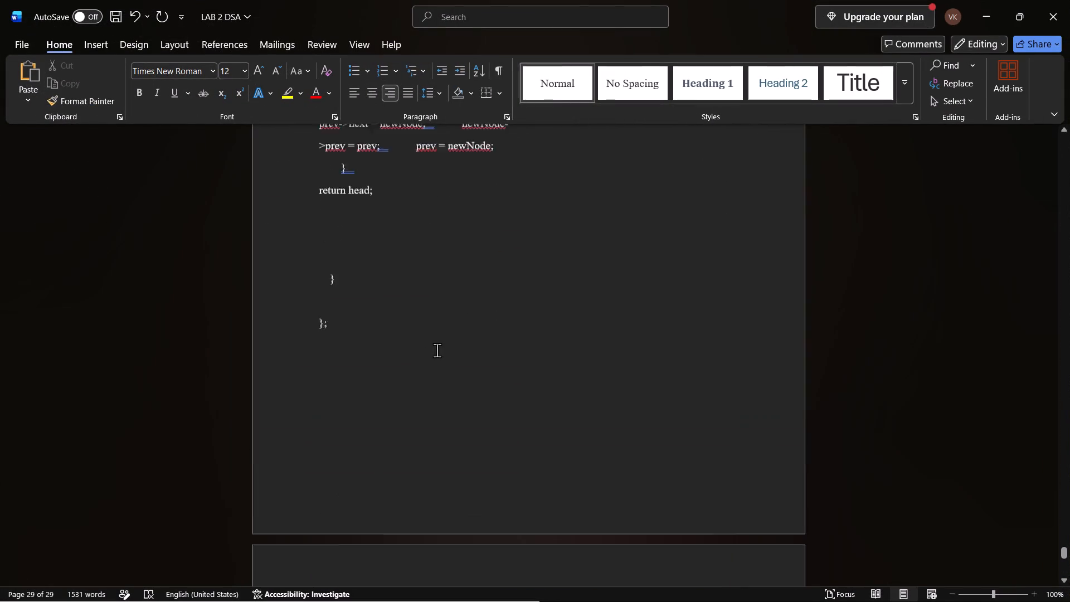
Crop the portal header strip with the account name off the top of the Q14 Filter Linked List Nodes by Array screenshot.
{"action": "scroll", "coordinate": [437, 350], "scroll_direction": "up", "scroll_amount": 20}
{"action": "scroll", "coordinate": [437, 350], "scroll_direction": "up", "scroll_amount": 19}
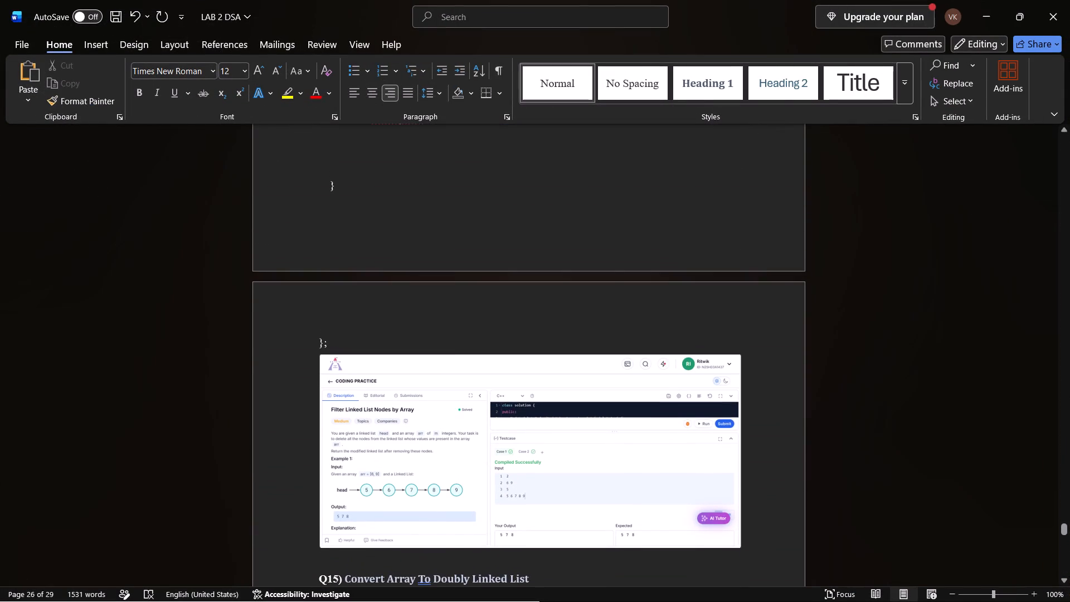
{"action": "right_click", "coordinate": [626, 472]}
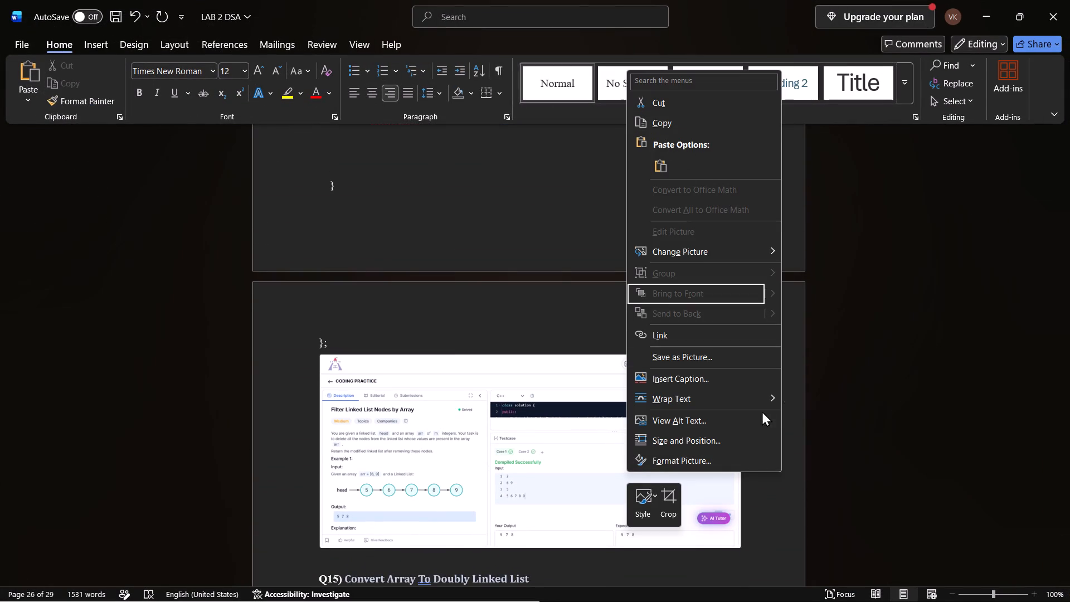
{"action": "left_click", "coordinate": [640, 458]}
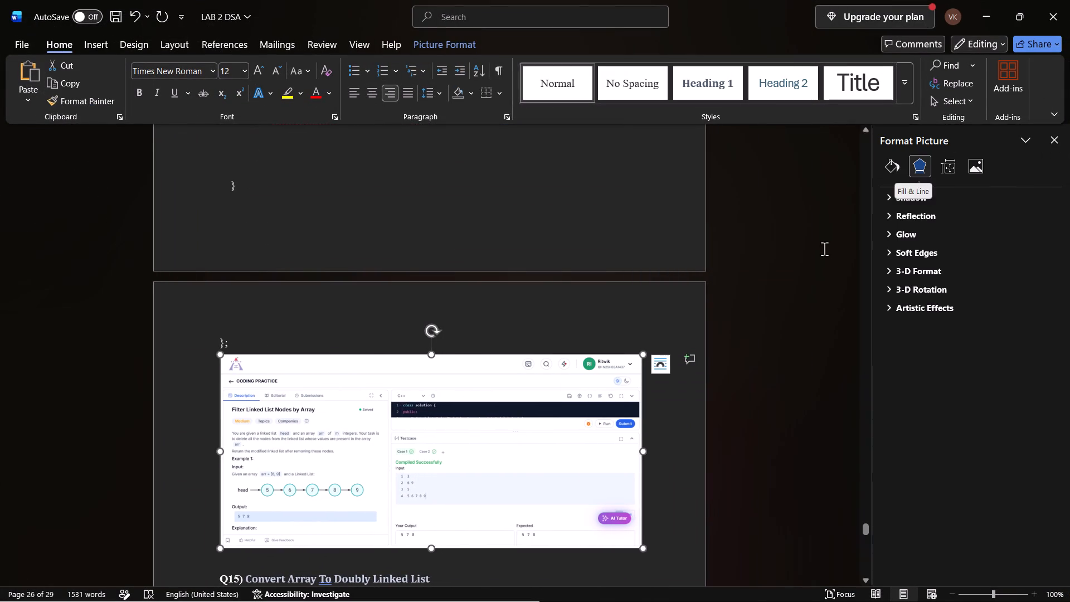
{"action": "left_click", "coordinate": [1059, 144]}
{"action": "right_click", "coordinate": [663, 455]}
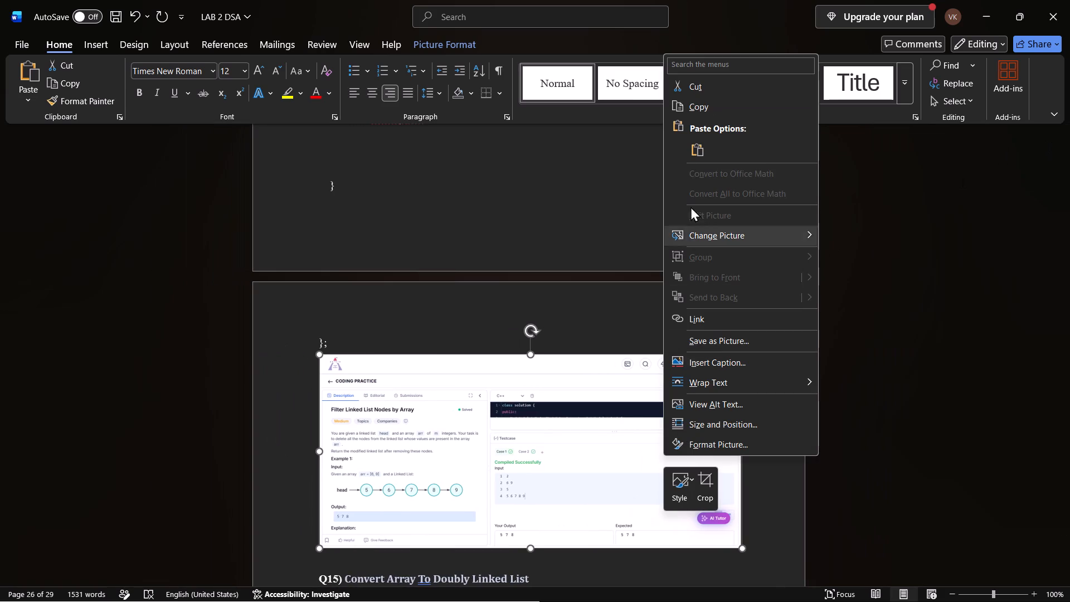
{"action": "left_click", "coordinate": [701, 478]}
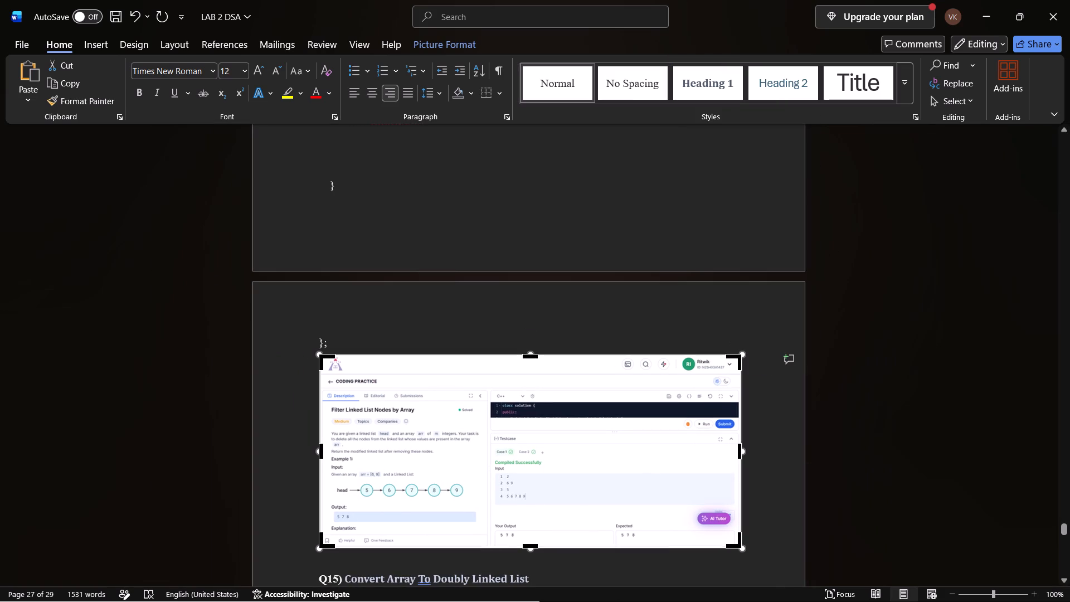
{"action": "left_click_drag", "start_coordinate": [740, 360], "coordinate": [741, 372]}
{"action": "left_click", "coordinate": [874, 360]}
Crop the portal header with the account name off the top of the Q13 Delete Node With Value X screenshot.
{"action": "scroll", "coordinate": [617, 373], "scroll_direction": "up", "scroll_amount": 2}
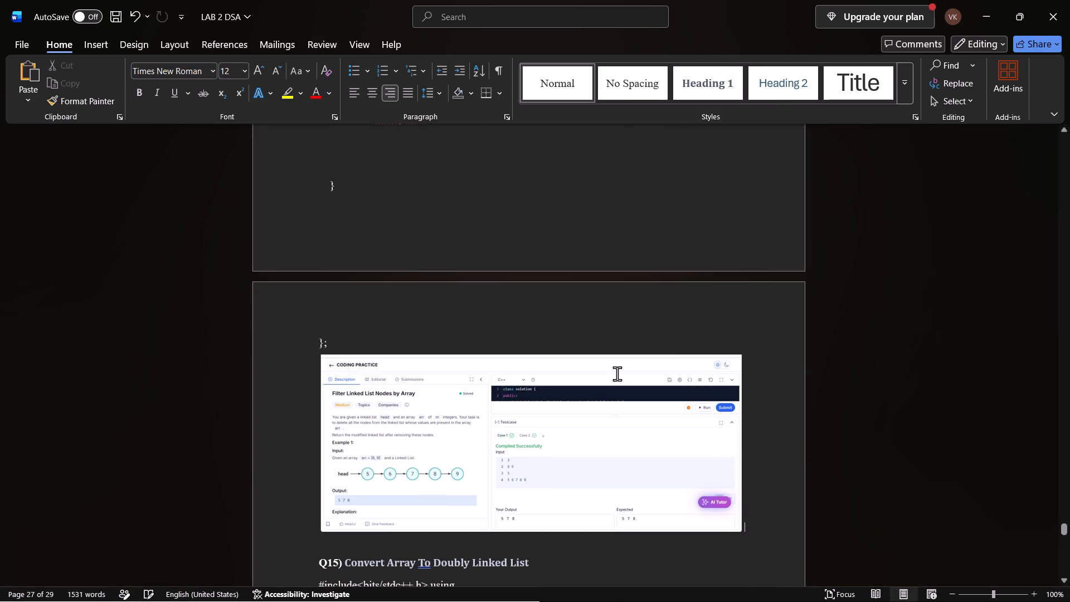
{"action": "scroll", "coordinate": [617, 373], "scroll_direction": "up", "scroll_amount": 20}
{"action": "scroll", "coordinate": [617, 373], "scroll_direction": "up", "scroll_amount": 12}
{"action": "right_click", "coordinate": [614, 336]}
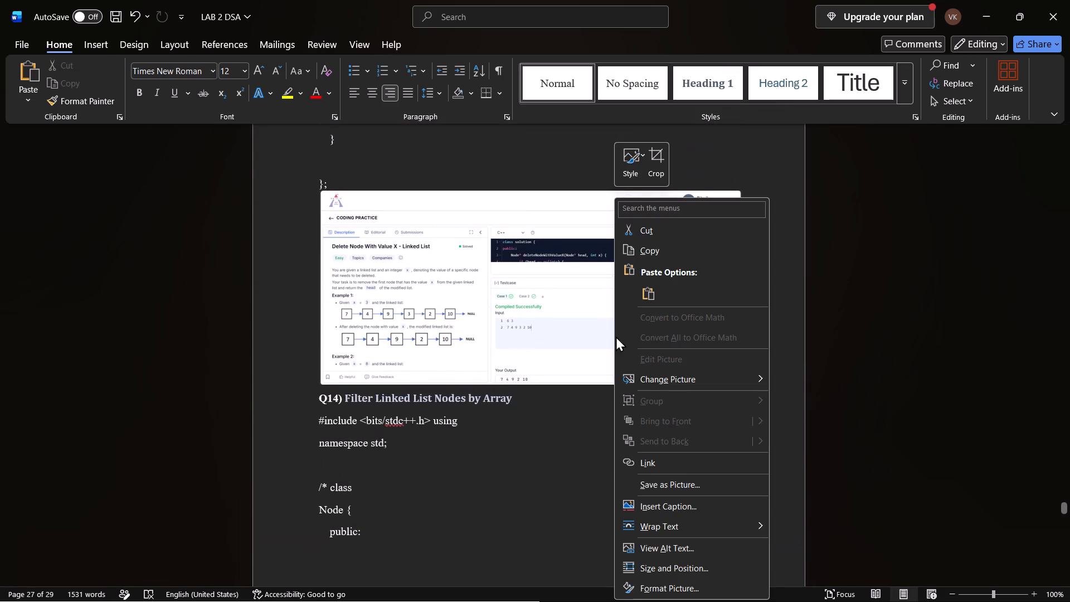
{"action": "left_click", "coordinate": [662, 157]}
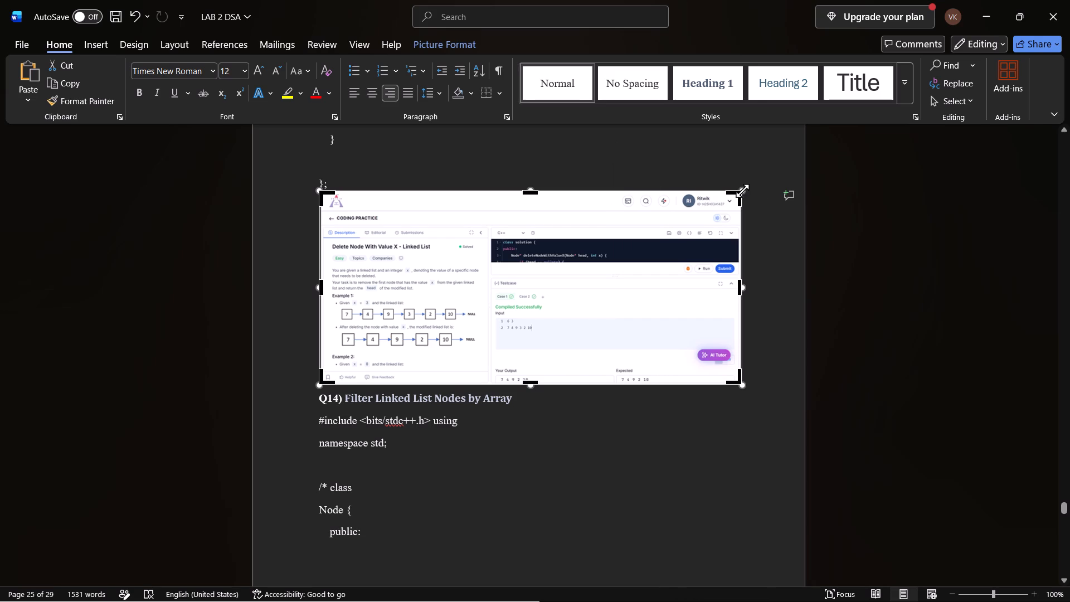
{"action": "left_click_drag", "start_coordinate": [741, 192], "coordinate": [743, 210]}
{"action": "left_click", "coordinate": [912, 222]}
Crop the portal header with the account name off the top of the Q12 Delete Kth Node of the Linked List screenshot.
{"action": "scroll", "coordinate": [500, 343], "scroll_direction": "up", "scroll_amount": 10}
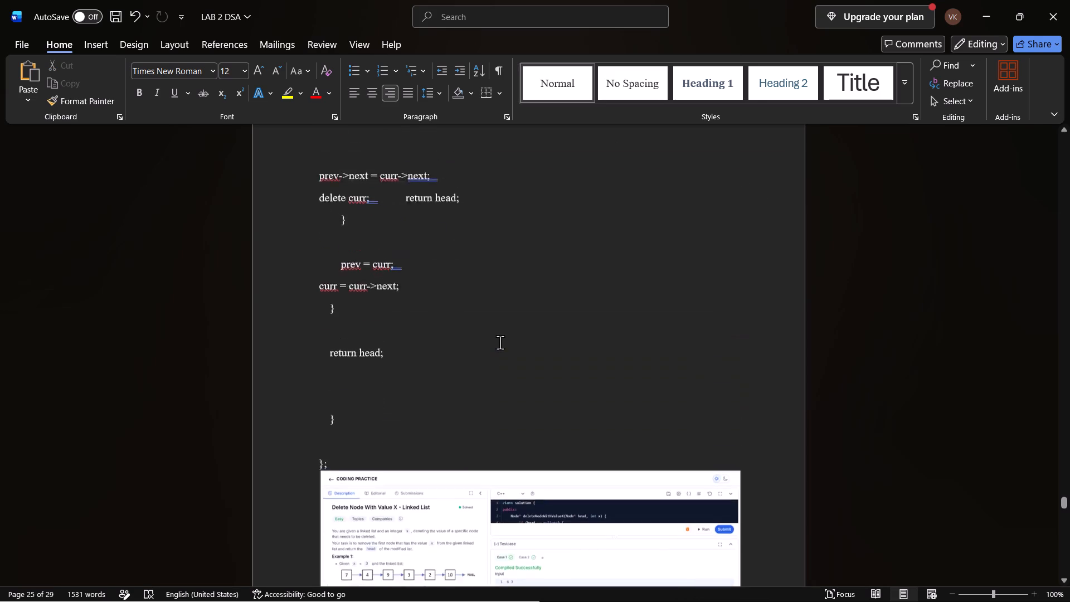
{"action": "scroll", "coordinate": [500, 342], "scroll_direction": "up", "scroll_amount": 20}
{"action": "scroll", "coordinate": [500, 342], "scroll_direction": "up", "scroll_amount": 20}
{"action": "scroll", "coordinate": [500, 342], "scroll_direction": "up", "scroll_amount": 3}
{"action": "right_click", "coordinate": [697, 403]}
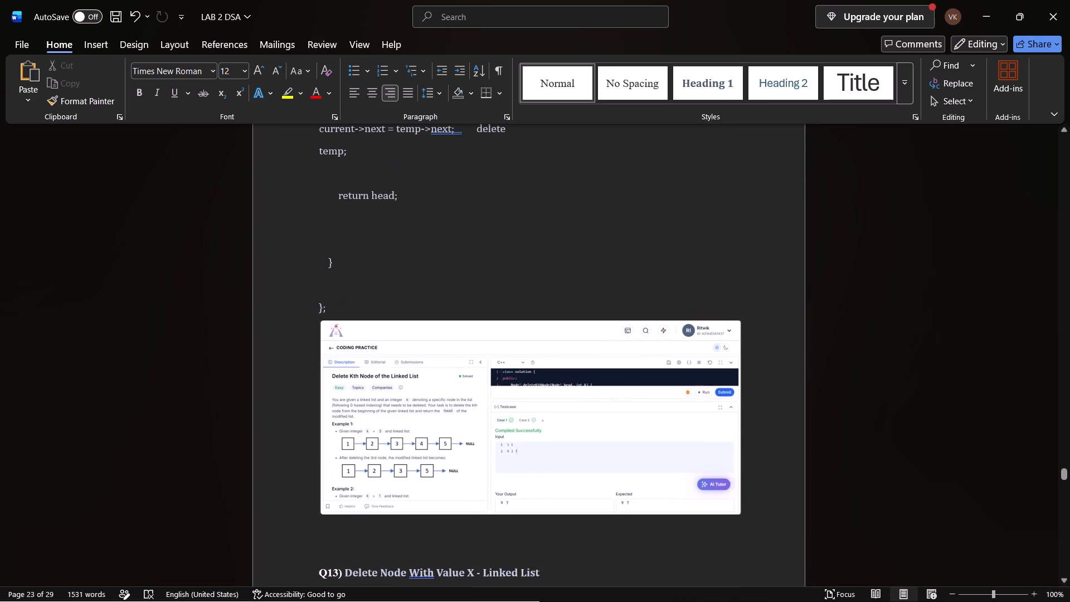
{"action": "left_click", "coordinate": [745, 428]}
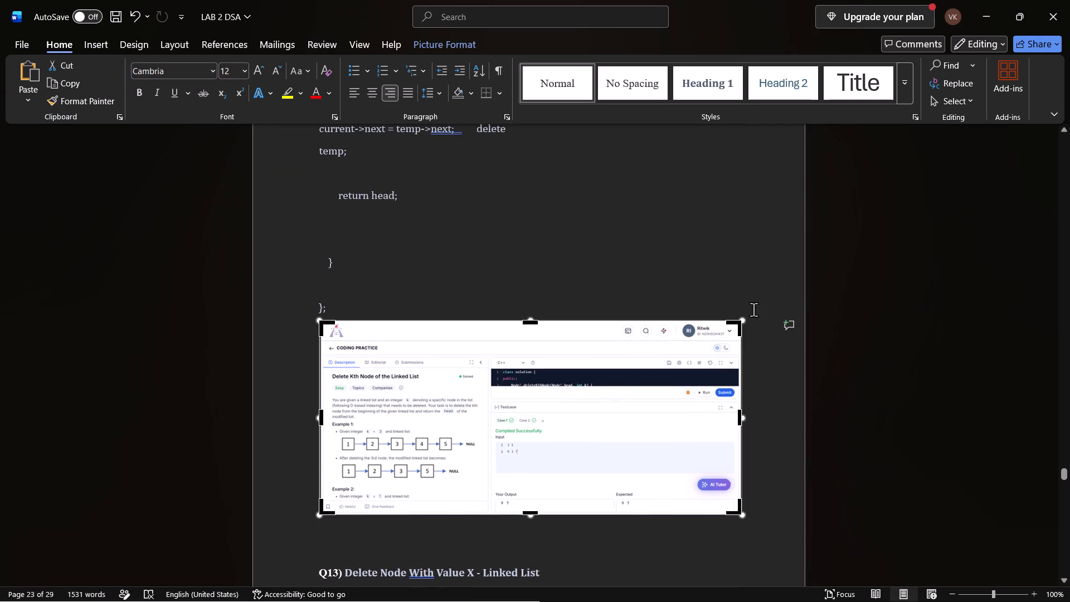
{"action": "left_click_drag", "start_coordinate": [741, 324], "coordinate": [744, 337]}
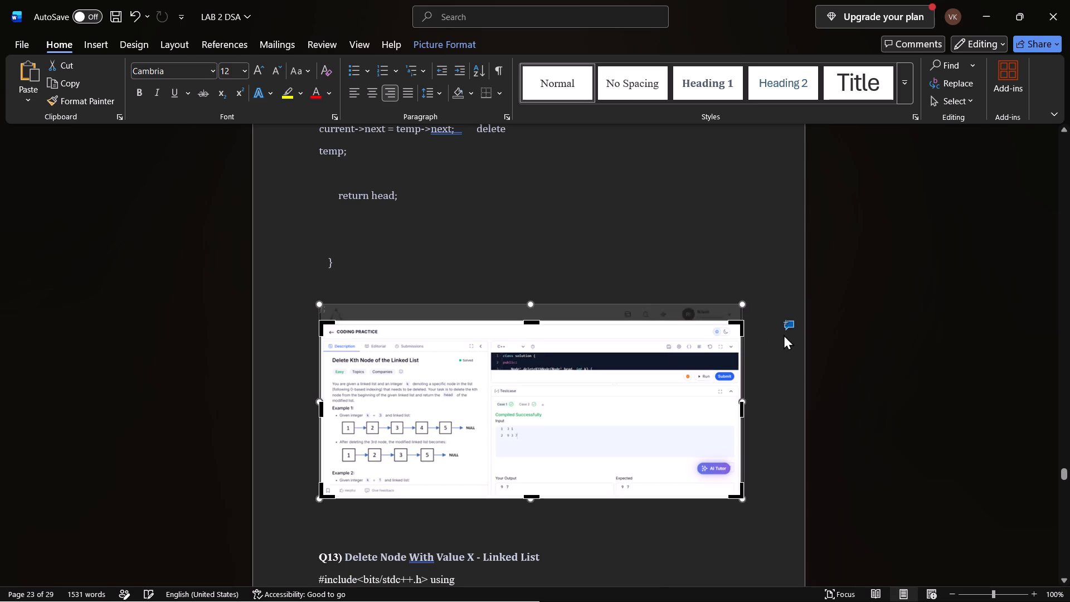
{"action": "left_click", "coordinate": [784, 334]}
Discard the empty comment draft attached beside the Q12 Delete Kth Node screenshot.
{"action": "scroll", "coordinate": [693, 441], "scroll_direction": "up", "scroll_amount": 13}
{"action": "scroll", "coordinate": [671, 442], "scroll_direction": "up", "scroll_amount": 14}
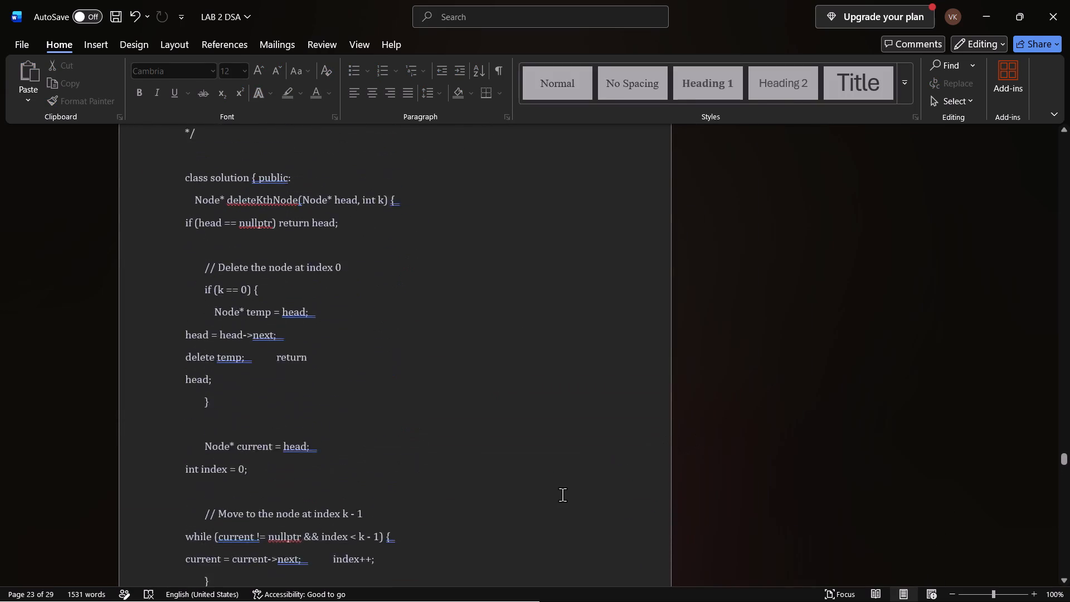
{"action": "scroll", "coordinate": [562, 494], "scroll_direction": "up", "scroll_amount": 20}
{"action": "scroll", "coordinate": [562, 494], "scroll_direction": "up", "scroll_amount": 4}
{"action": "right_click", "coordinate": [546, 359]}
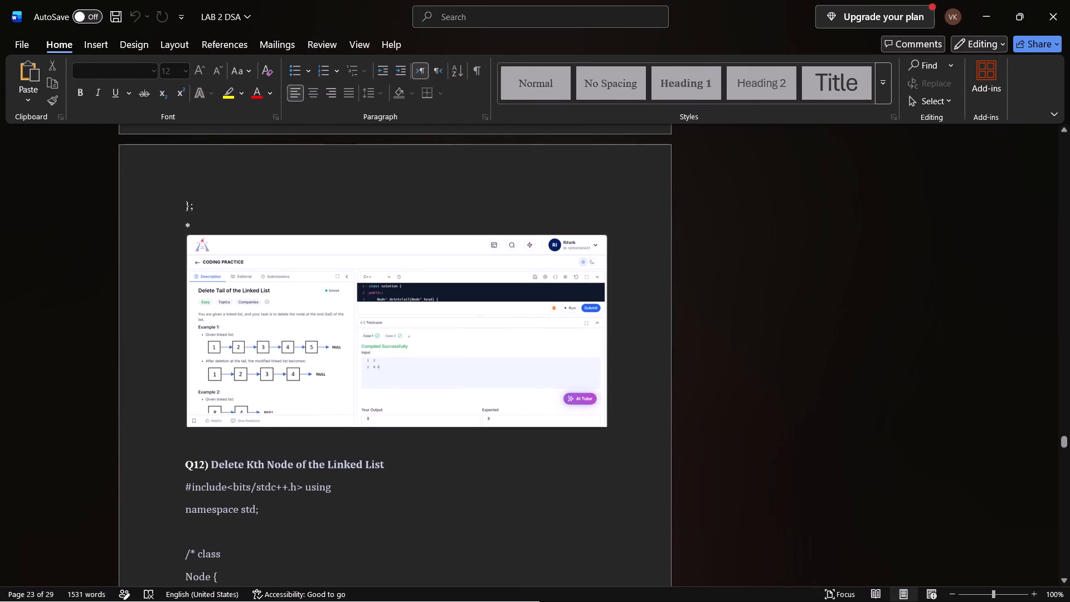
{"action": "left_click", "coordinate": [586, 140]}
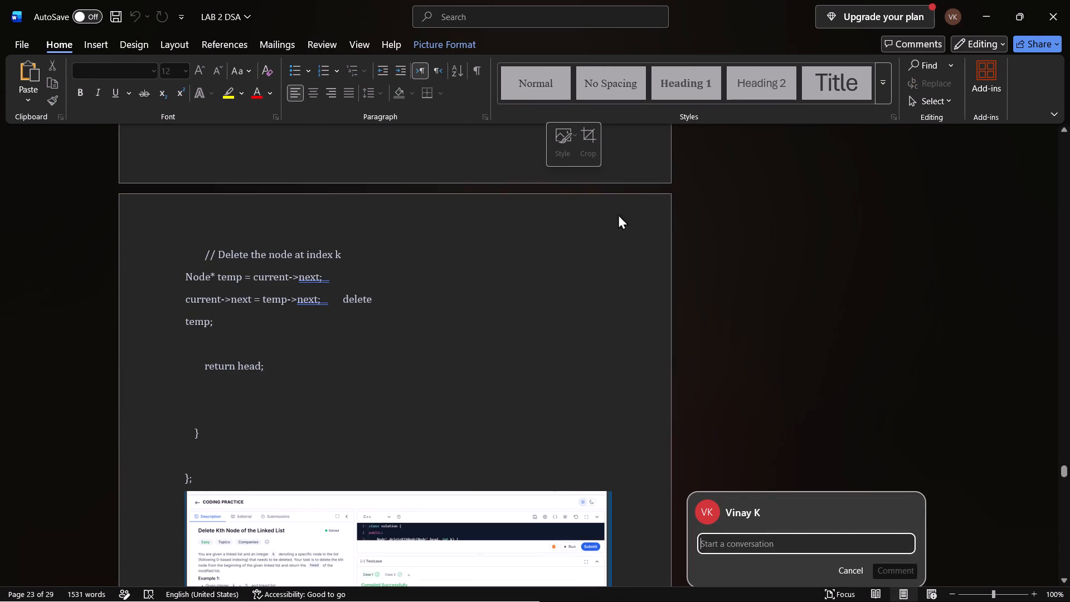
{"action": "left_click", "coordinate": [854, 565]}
Crop the portal header with the account name off the top of the Q11 Delete Tail of the Linked List screenshot.
{"action": "scroll", "coordinate": [616, 252], "scroll_direction": "up", "scroll_amount": 5}
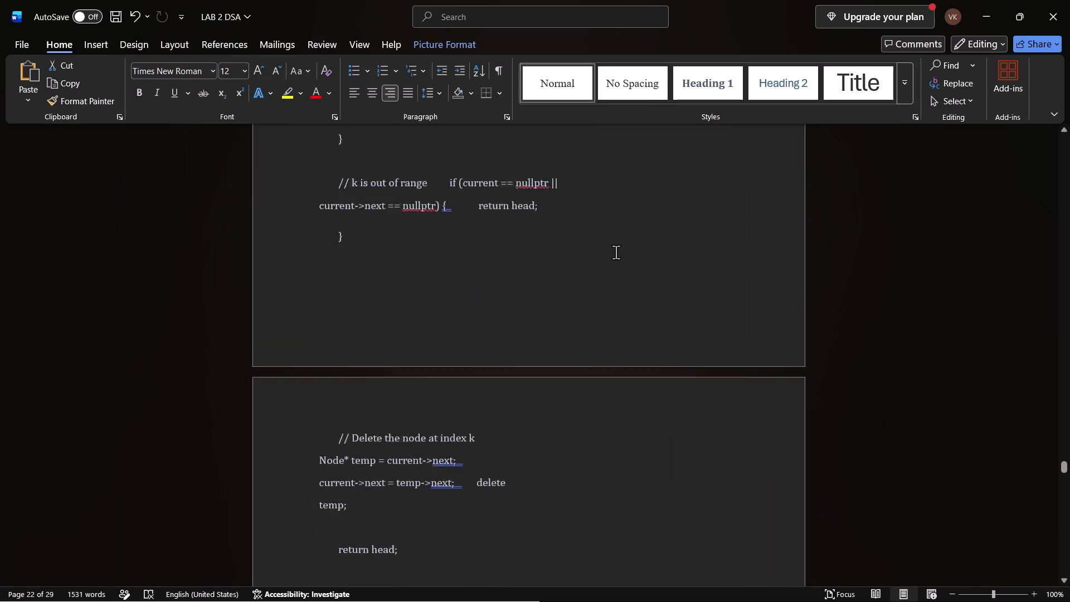
{"action": "scroll", "coordinate": [616, 252], "scroll_direction": "up", "scroll_amount": 17}
{"action": "scroll", "coordinate": [588, 303], "scroll_direction": "up", "scroll_amount": 7}
{"action": "scroll", "coordinate": [588, 303], "scroll_direction": "up", "scroll_amount": 20}
{"action": "scroll", "coordinate": [588, 303], "scroll_direction": "up", "scroll_amount": 1}
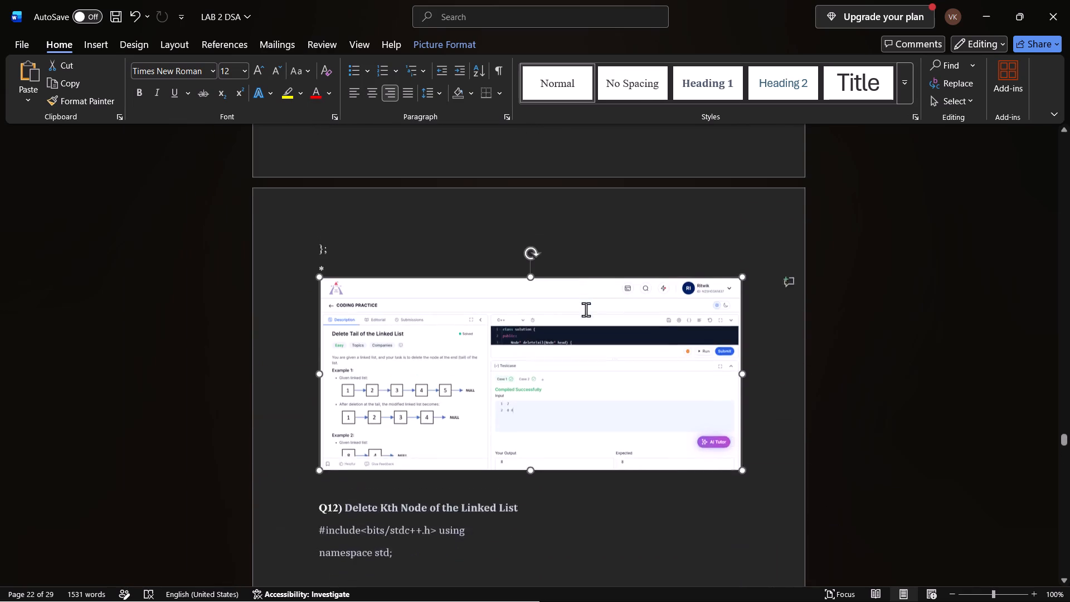
{"action": "right_click", "coordinate": [706, 391]}
{"action": "left_click", "coordinate": [744, 156]}
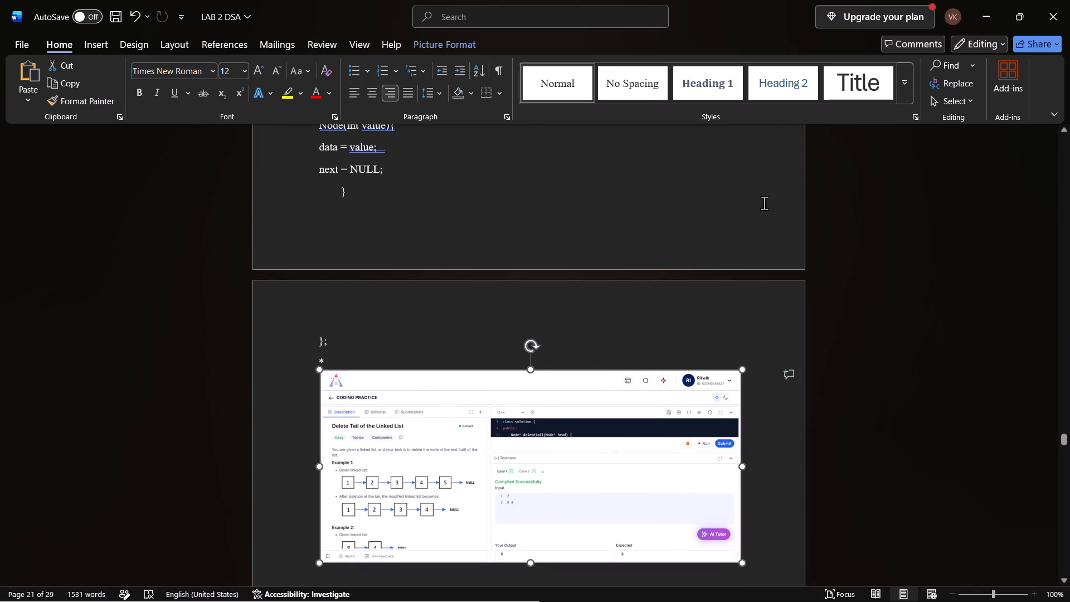
{"action": "left_click_drag", "start_coordinate": [741, 373], "coordinate": [745, 388]}
{"action": "left_click", "coordinate": [793, 302]}
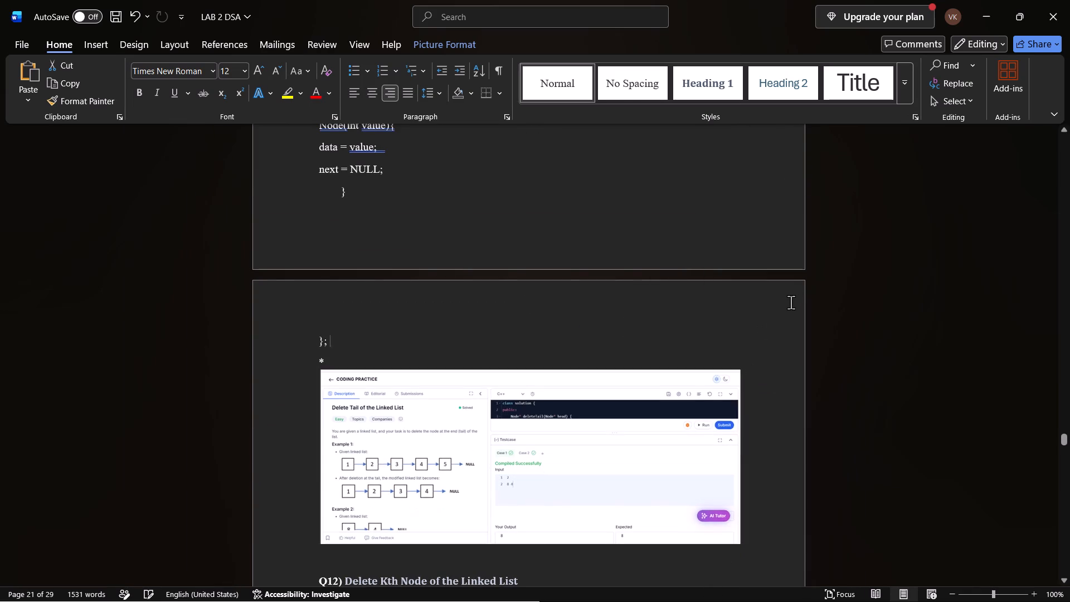
Crop the portal header with the account name off the top of the Q10 Delete Head of the Linked List screenshot.
{"action": "scroll", "coordinate": [581, 360], "scroll_direction": "up", "scroll_amount": 20}
{"action": "scroll", "coordinate": [581, 360], "scroll_direction": "up", "scroll_amount": 19}
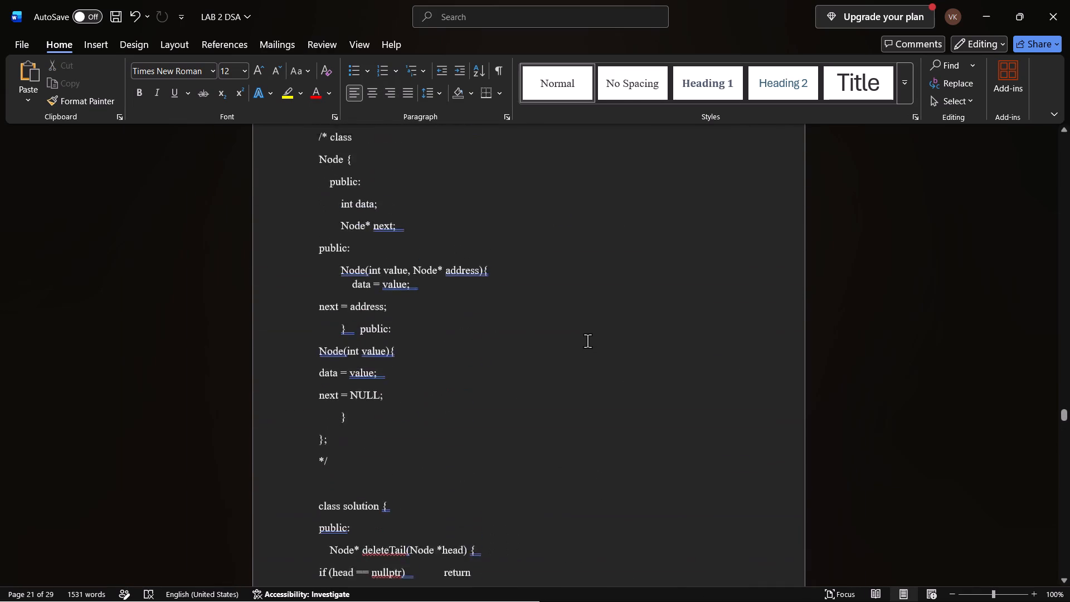
{"action": "scroll", "coordinate": [587, 341], "scroll_direction": "up", "scroll_amount": 15}
{"action": "right_click", "coordinate": [588, 339]}
{"action": "left_click", "coordinate": [628, 164]}
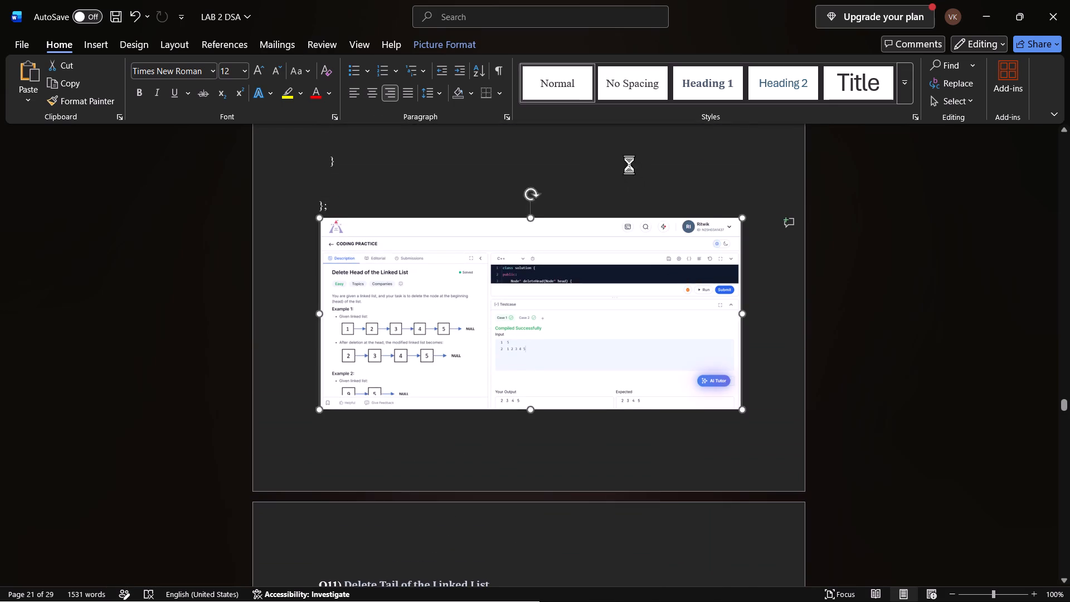
{"action": "left_click_drag", "start_coordinate": [738, 220], "coordinate": [742, 234]}
{"action": "left_click", "coordinate": [757, 232]}
Crop the portal header with the account name off the top of the Q9 Insertion Before a Node With Value X screenshot.
{"action": "scroll", "coordinate": [740, 276], "scroll_direction": "up", "scroll_amount": 20}
{"action": "scroll", "coordinate": [740, 276], "scroll_direction": "up", "scroll_amount": 20}
{"action": "scroll", "coordinate": [740, 276], "scroll_direction": "up", "scroll_amount": 1}
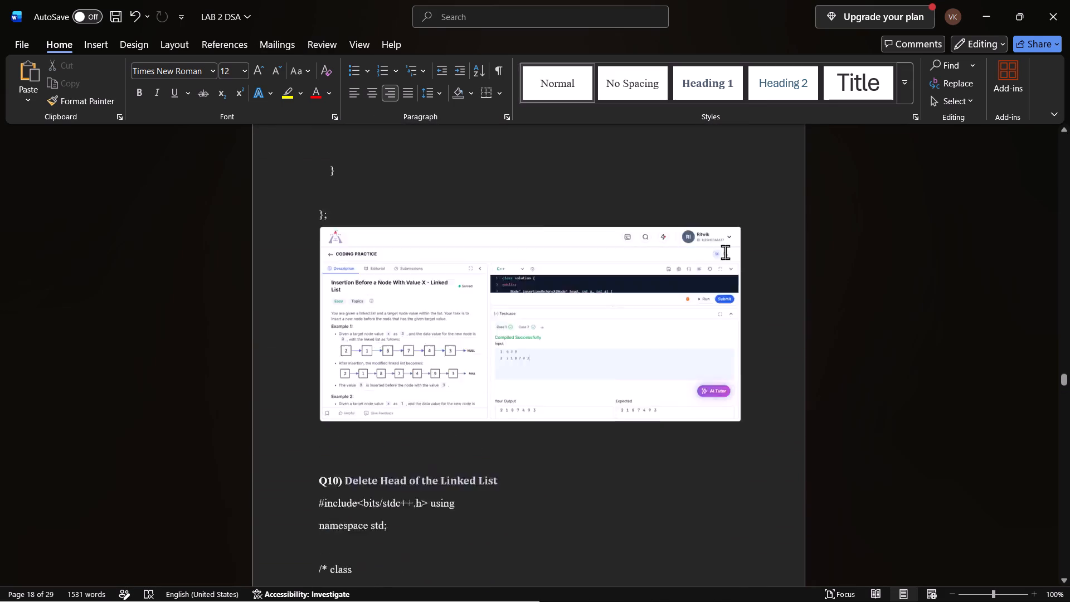
{"action": "right_click", "coordinate": [711, 475]}
{"action": "left_click", "coordinate": [669, 441]}
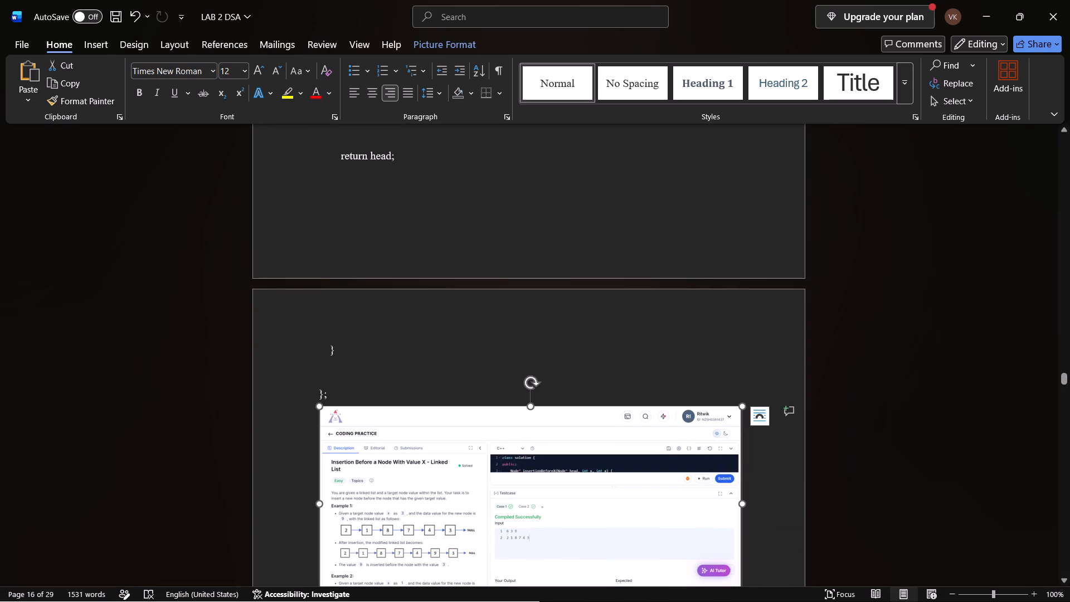
{"action": "right_click", "coordinate": [732, 412]}
{"action": "left_click", "coordinate": [779, 436]}
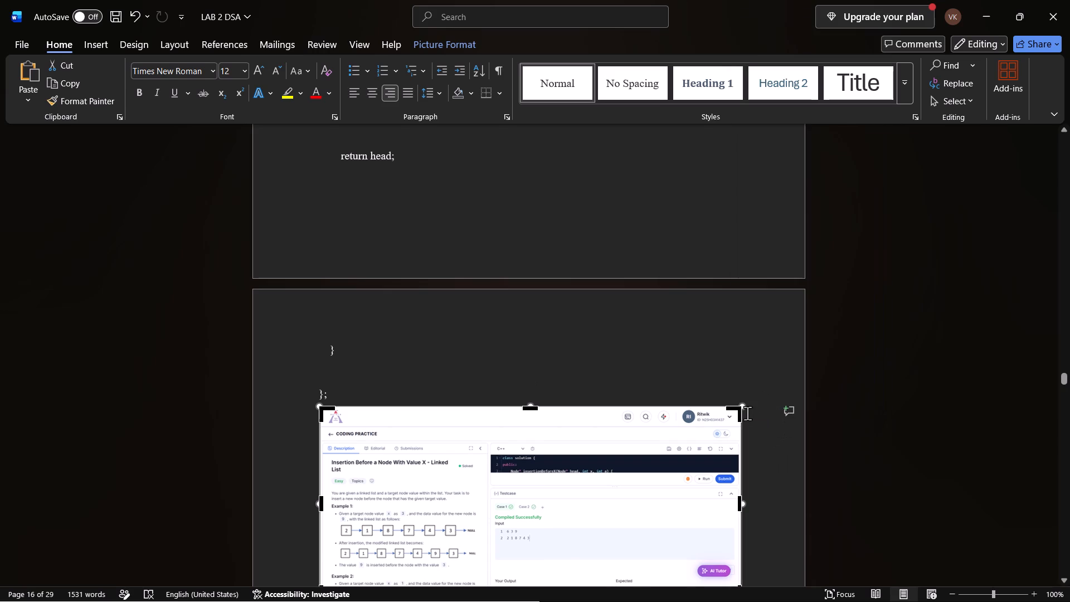
{"action": "left_click_drag", "start_coordinate": [741, 410], "coordinate": [741, 421]}
{"action": "left_click", "coordinate": [752, 370]}
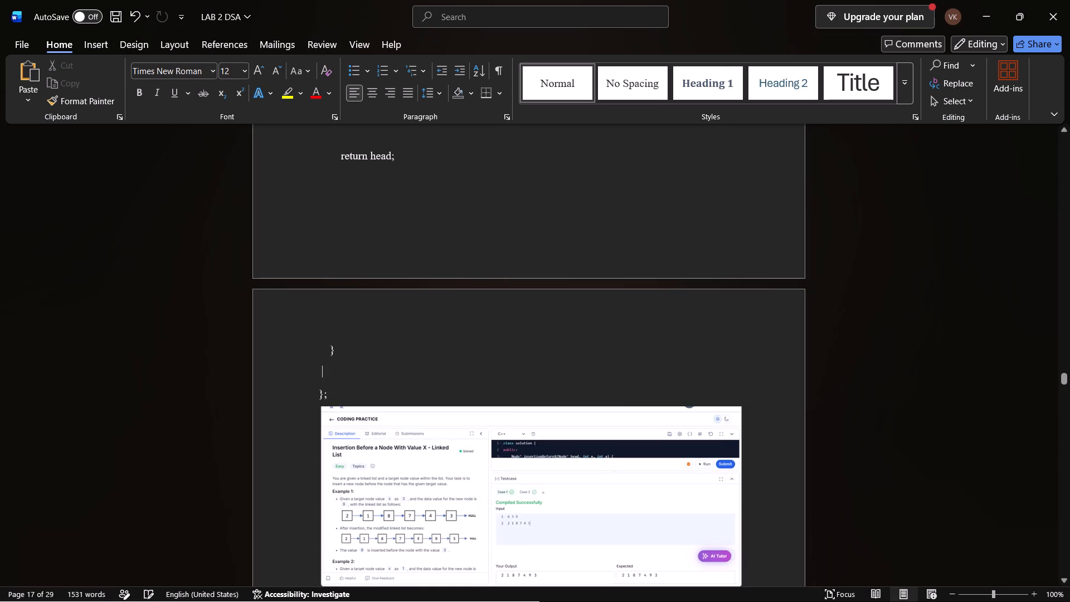
Crop the portal header with the account name off the top of the Q8 Insertion At Kth Position screenshot.
{"action": "scroll", "coordinate": [739, 378], "scroll_direction": "up", "scroll_amount": 20}
{"action": "scroll", "coordinate": [739, 378], "scroll_direction": "up", "scroll_amount": 20}
{"action": "scroll", "coordinate": [739, 378], "scroll_direction": "up", "scroll_amount": 5}
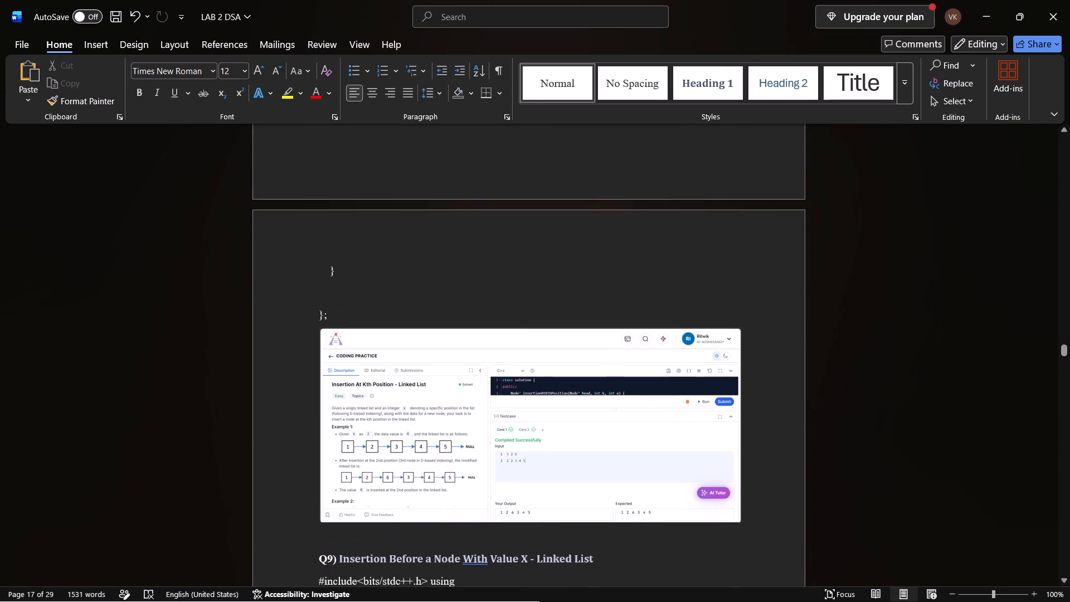
{"action": "double_click", "coordinate": [684, 409]}
{"action": "right_click", "coordinate": [684, 409]}
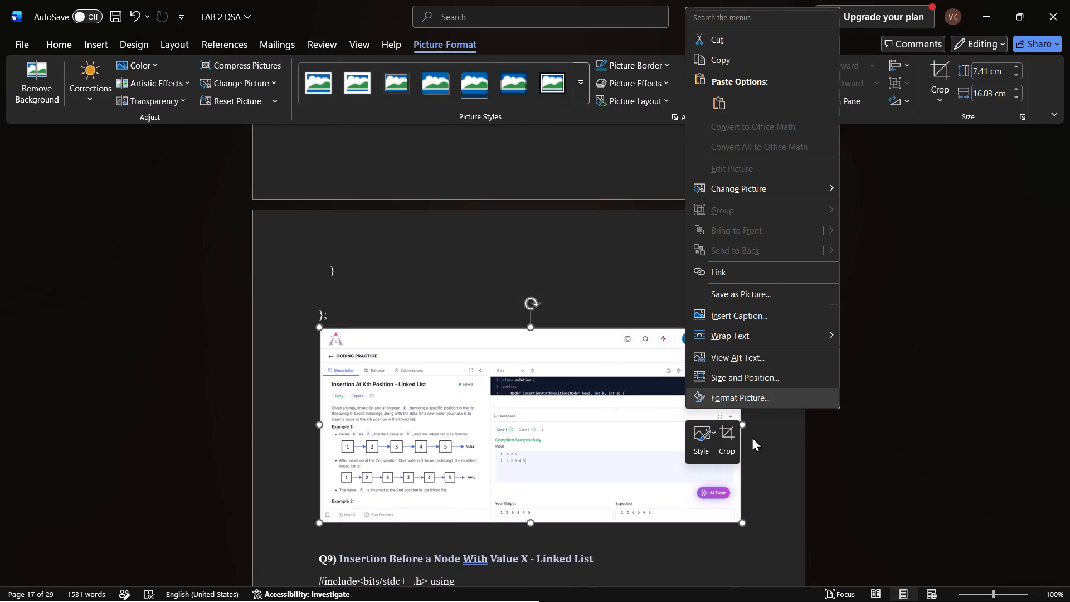
{"action": "left_click", "coordinate": [731, 439]}
{"action": "left_click_drag", "start_coordinate": [737, 332], "coordinate": [738, 345]}
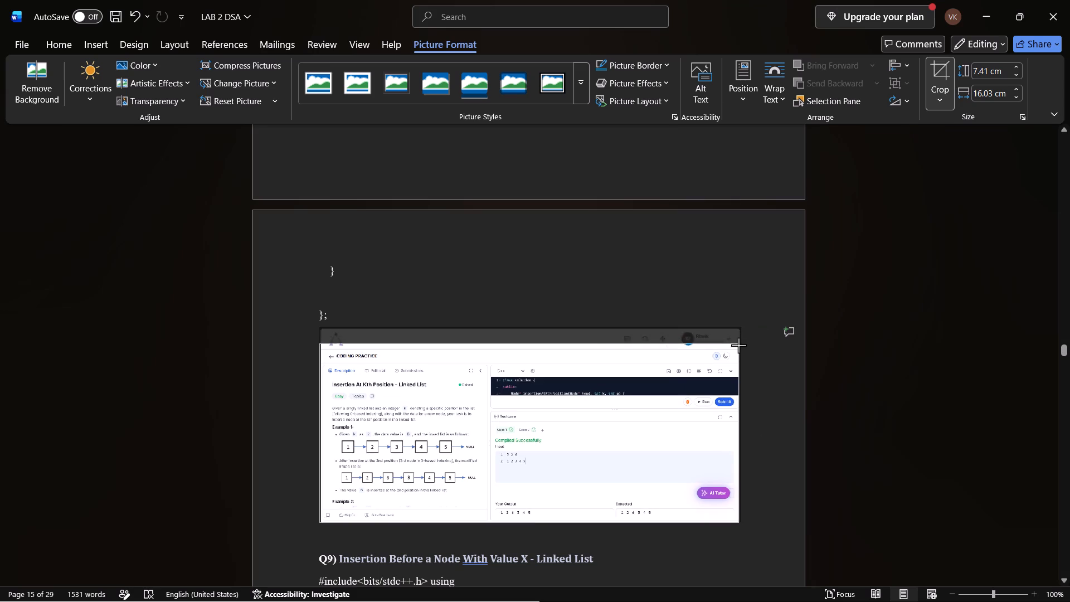
{"action": "left_click_drag", "start_coordinate": [738, 345], "coordinate": [738, 346]}
{"action": "left_click", "coordinate": [758, 331]}
Crop the portal header with the account name off the top of the Length of Linked List screenshot.
{"action": "scroll", "coordinate": [672, 479], "scroll_direction": "up", "scroll_amount": 20}
{"action": "scroll", "coordinate": [672, 479], "scroll_direction": "up", "scroll_amount": 2}
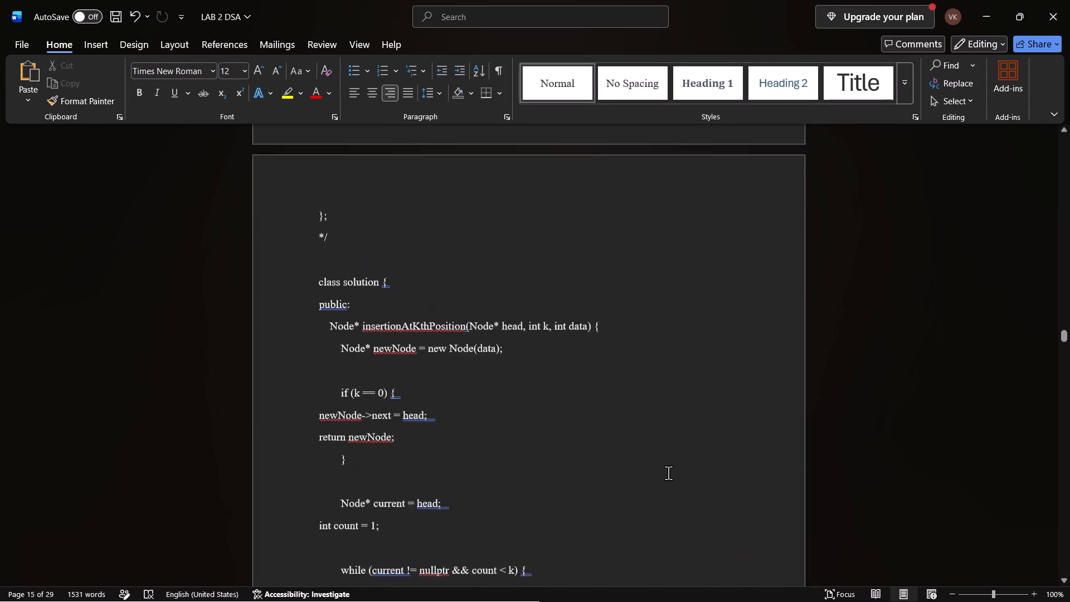
{"action": "scroll", "coordinate": [668, 473], "scroll_direction": "up", "scroll_amount": 20}
{"action": "scroll", "coordinate": [668, 473], "scroll_direction": "up", "scroll_amount": 2}
{"action": "scroll", "coordinate": [617, 329], "scroll_direction": "up", "scroll_amount": 2}
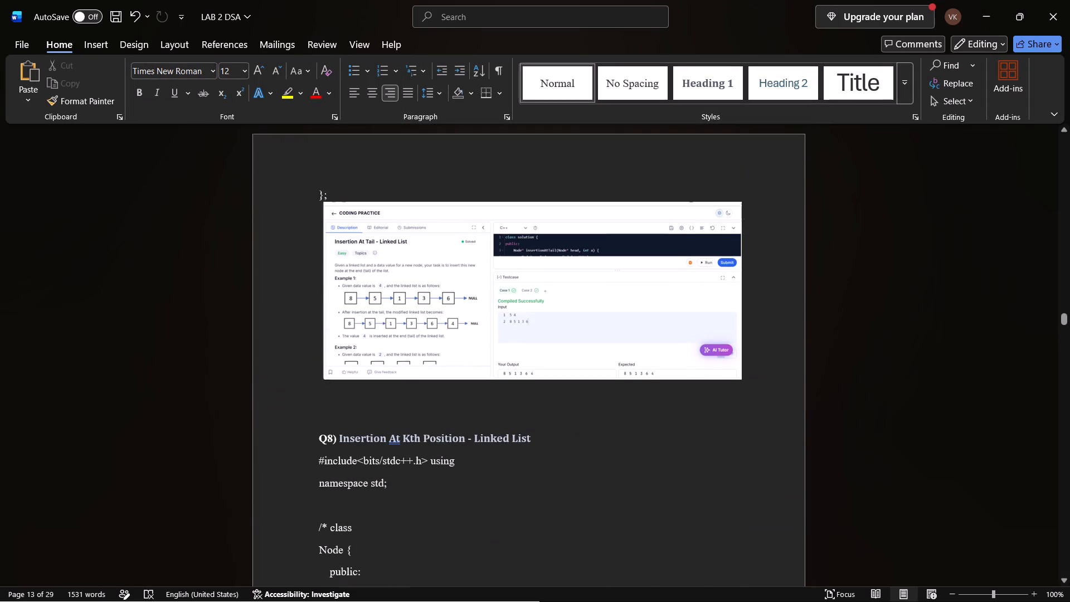
{"action": "scroll", "coordinate": [617, 329], "scroll_direction": "up", "scroll_amount": 20}
{"action": "scroll", "coordinate": [617, 329], "scroll_direction": "up", "scroll_amount": 20}
{"action": "scroll", "coordinate": [617, 329], "scroll_direction": "up", "scroll_amount": 2}
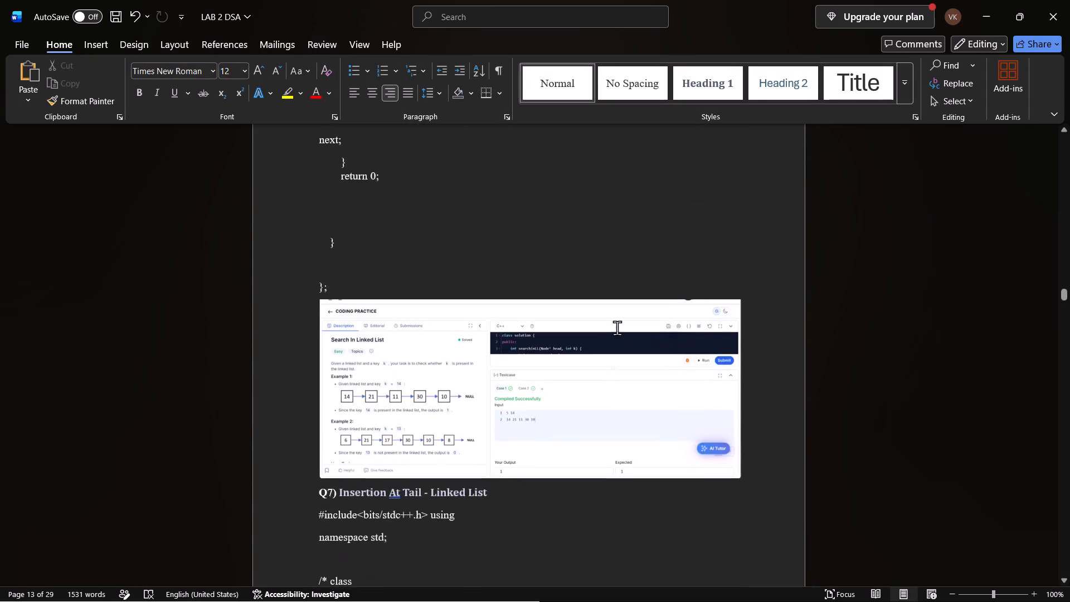
{"action": "scroll", "coordinate": [617, 328], "scroll_direction": "up", "scroll_amount": 20}
{"action": "scroll", "coordinate": [617, 328], "scroll_direction": "up", "scroll_amount": 15}
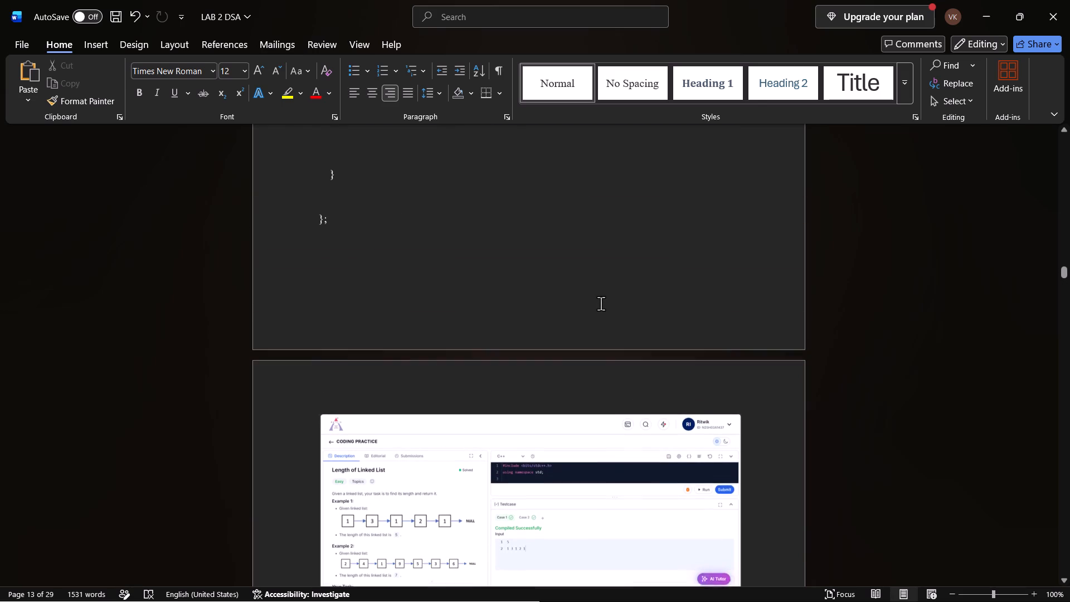
{"action": "double_click", "coordinate": [714, 472]}
{"action": "right_click", "coordinate": [715, 465]}
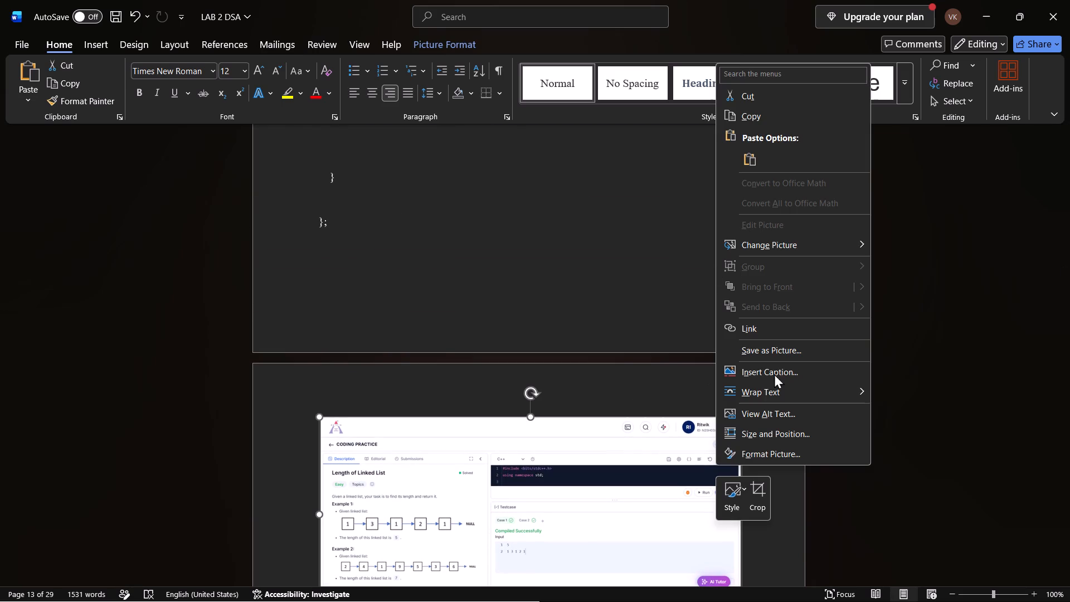
{"action": "left_click", "coordinate": [758, 500]}
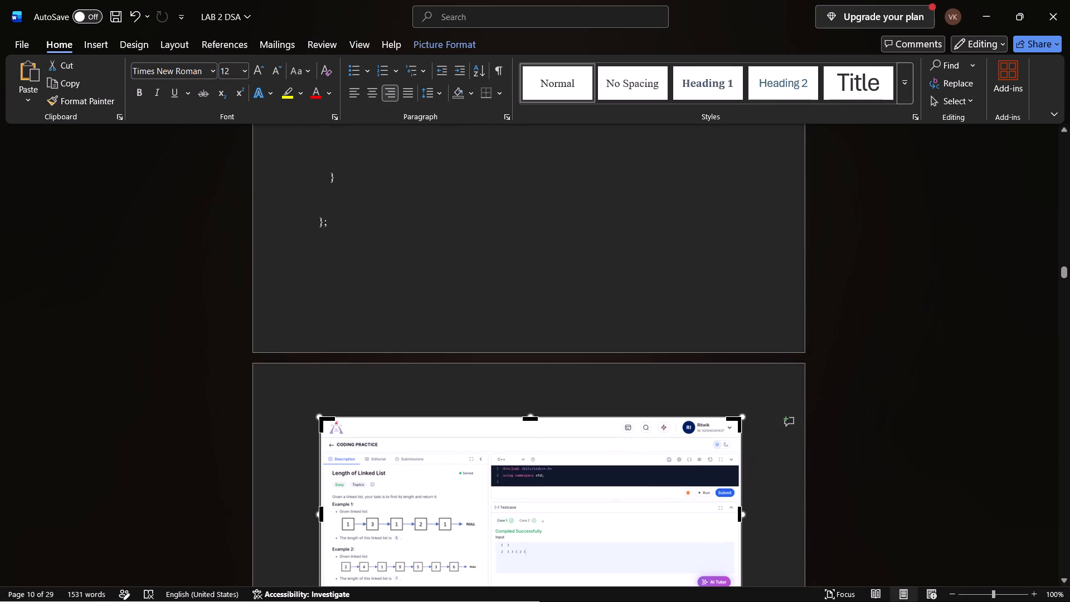
{"action": "left_click_drag", "start_coordinate": [736, 421], "coordinate": [736, 435]}
{"action": "left_click", "coordinate": [768, 435]}
{"action": "scroll", "coordinate": [635, 546], "scroll_direction": "up", "scroll_amount": 6}
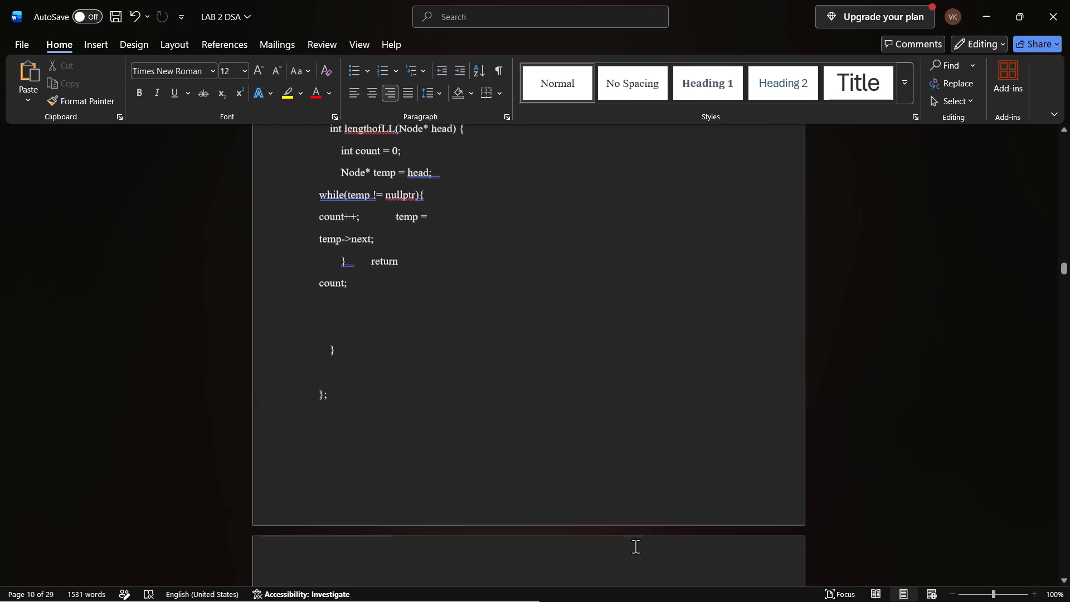
Crop the portal header with the account name off the top of the Q4 Linked List Traversal screenshot.
{"action": "scroll", "coordinate": [635, 546], "scroll_direction": "up", "scroll_amount": 20}
{"action": "scroll", "coordinate": [635, 546], "scroll_direction": "up", "scroll_amount": 13}
{"action": "double_click", "coordinate": [635, 546]}
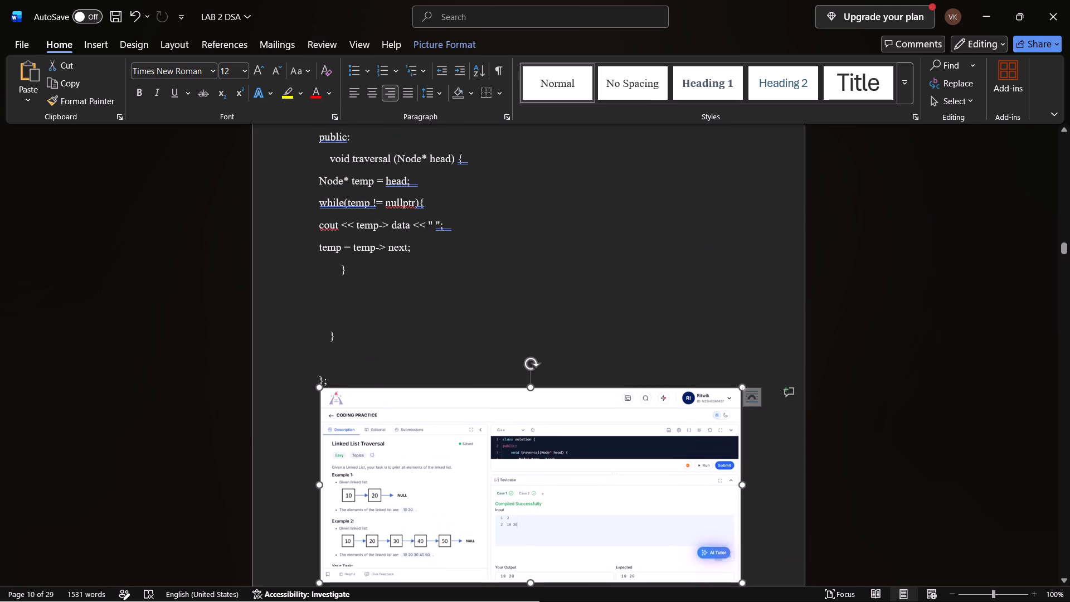
{"action": "right_click", "coordinate": [636, 533]}
{"action": "left_click", "coordinate": [674, 559]}
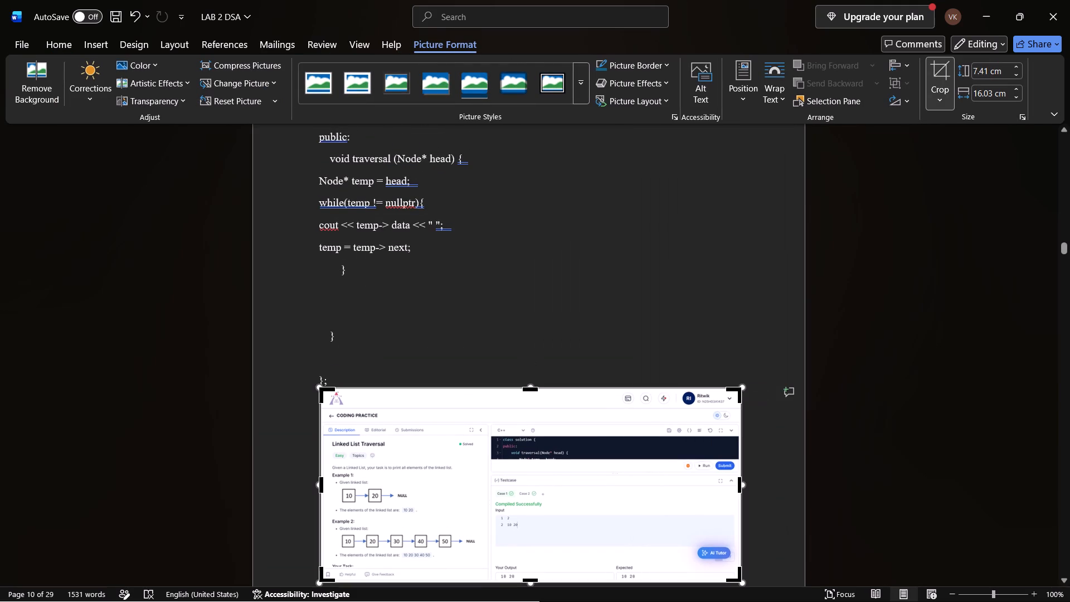
{"action": "left_click_drag", "start_coordinate": [739, 389], "coordinate": [740, 405]}
{"action": "left_click", "coordinate": [743, 332]}
Crop the portal header with the account name off the top of the Q3 Convert Array To Linked List screenshot.
{"action": "scroll", "coordinate": [683, 439], "scroll_direction": "up", "scroll_amount": 20}
{"action": "scroll", "coordinate": [683, 439], "scroll_direction": "up", "scroll_amount": 9}
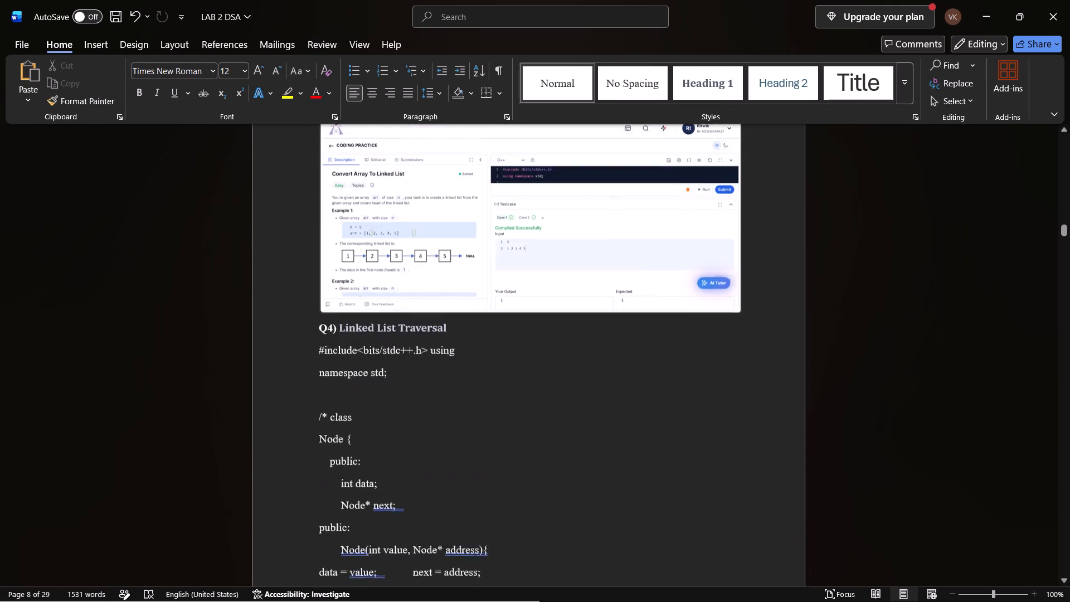
{"action": "right_click", "coordinate": [610, 350]}
{"action": "left_click", "coordinate": [654, 159]}
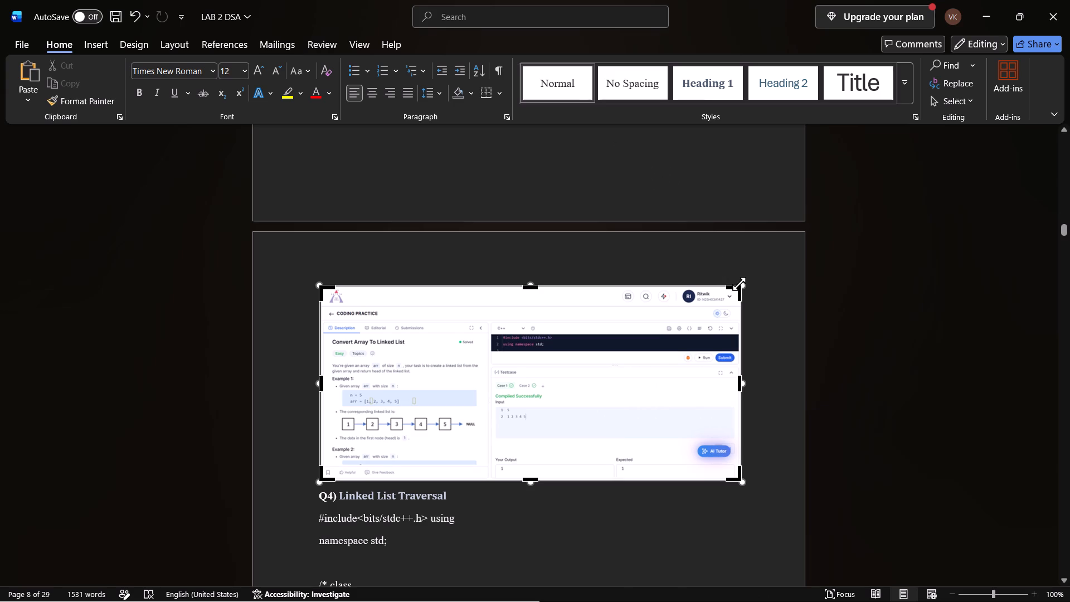
{"action": "left_click_drag", "start_coordinate": [736, 288], "coordinate": [740, 304]}
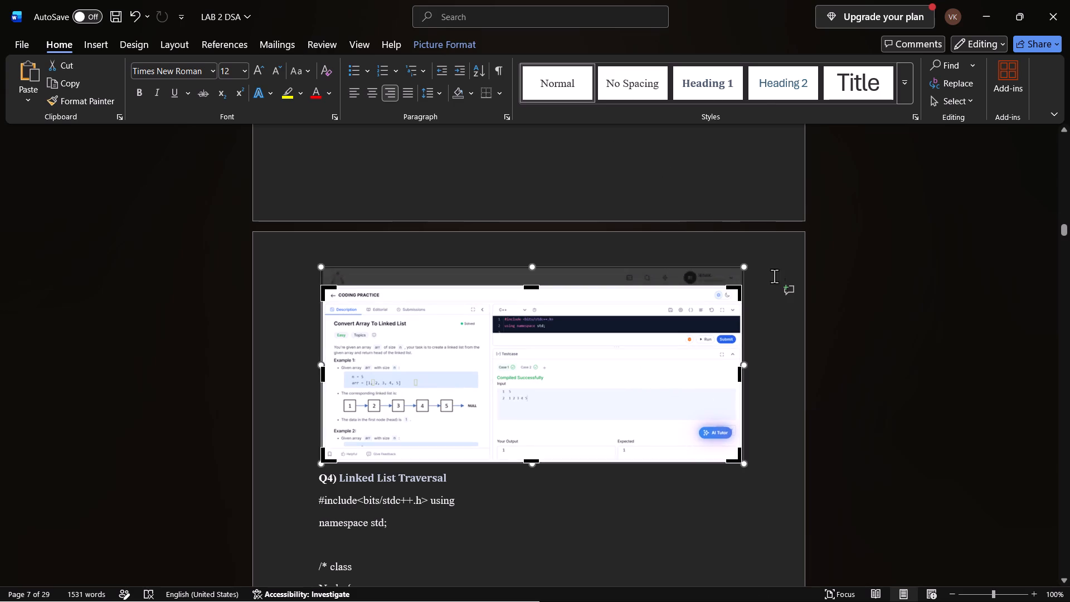
{"action": "left_click", "coordinate": [781, 271]}
Crop the portal header with the account name off the top of the Q2 Circular Linked List Traversal screenshot.
{"action": "scroll", "coordinate": [781, 271], "scroll_direction": "up", "scroll_amount": 20}
{"action": "scroll", "coordinate": [781, 271], "scroll_direction": "up", "scroll_amount": 20}
{"action": "scroll", "coordinate": [781, 271], "scroll_direction": "up", "scroll_amount": 4}
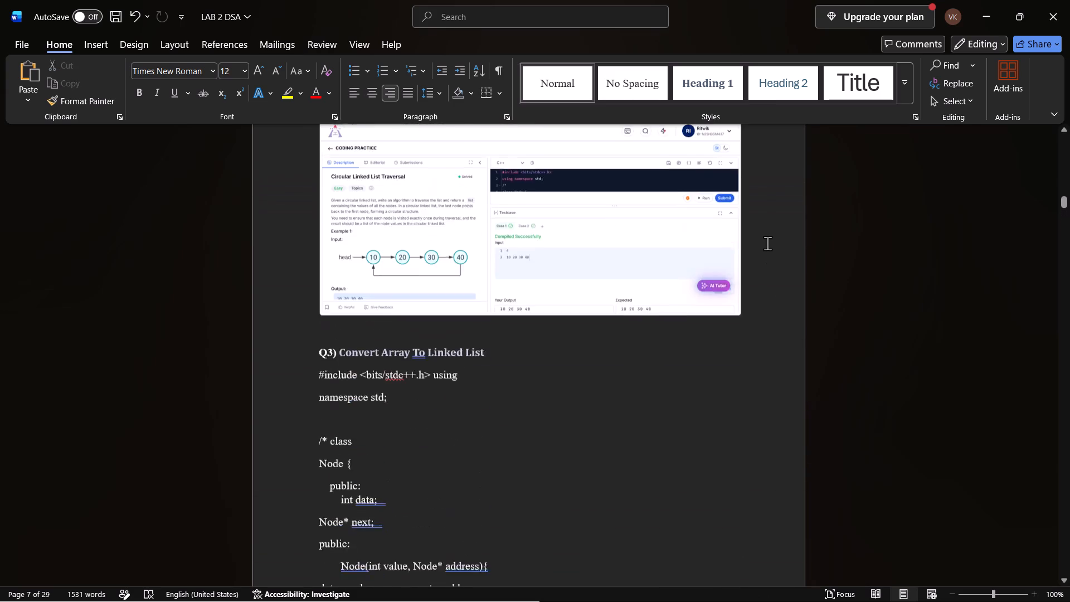
{"action": "left_click", "coordinate": [619, 373]}
{"action": "right_click", "coordinate": [619, 373]}
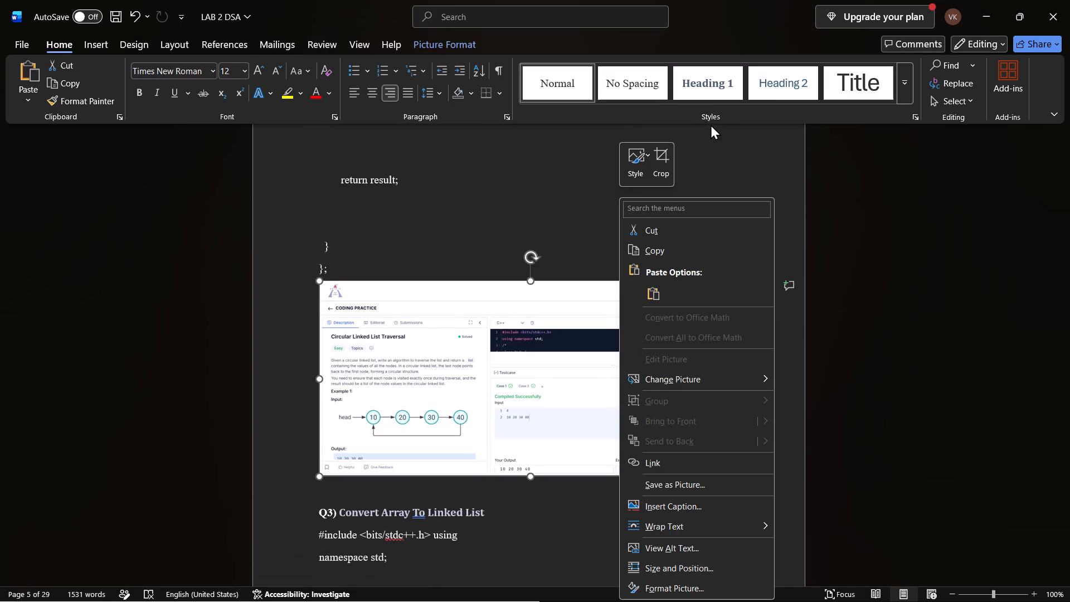
{"action": "left_click", "coordinate": [656, 163]}
{"action": "left_click_drag", "start_coordinate": [740, 287], "coordinate": [741, 293]}
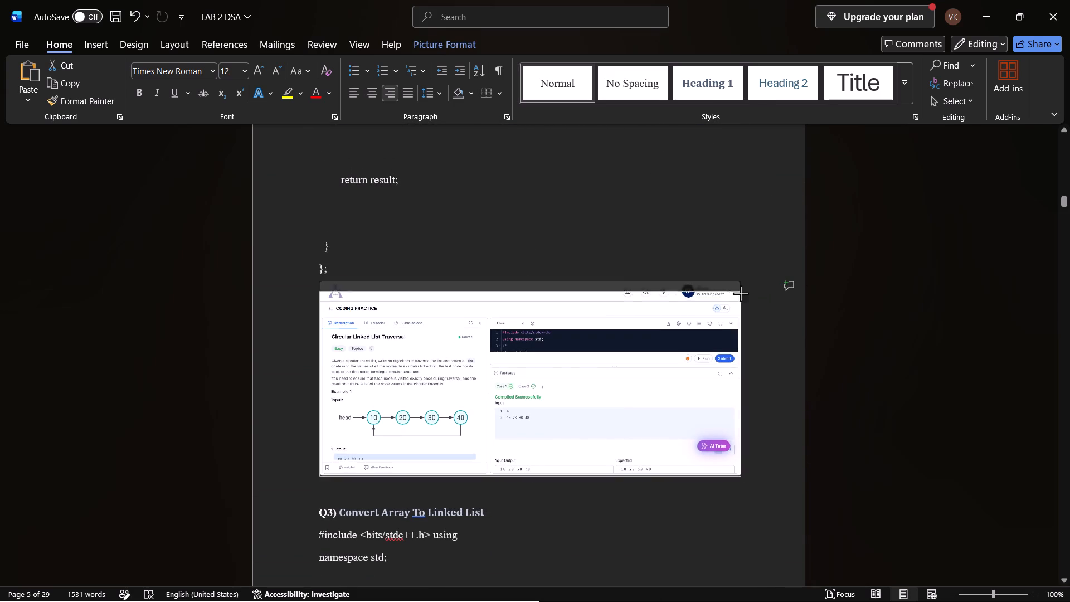
{"action": "left_click_drag", "start_coordinate": [741, 293], "coordinate": [741, 295]}
{"action": "left_click", "coordinate": [741, 213]}
Crop the portal header with the account name off the top of the Verify if a Linked List Forms a Circle screenshot.
{"action": "scroll", "coordinate": [667, 279], "scroll_direction": "up", "scroll_amount": 20}
{"action": "scroll", "coordinate": [667, 279], "scroll_direction": "up", "scroll_amount": 6}
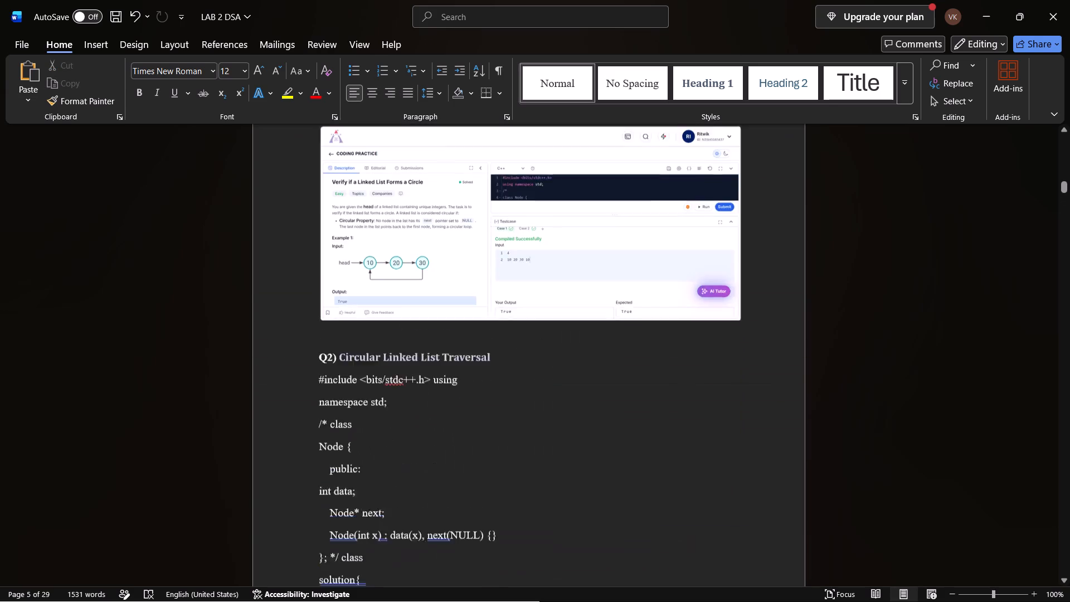
{"action": "scroll", "coordinate": [659, 248], "scroll_direction": "up", "scroll_amount": 5}
{"action": "left_click", "coordinate": [675, 440]}
{"action": "right_click", "coordinate": [673, 439]}
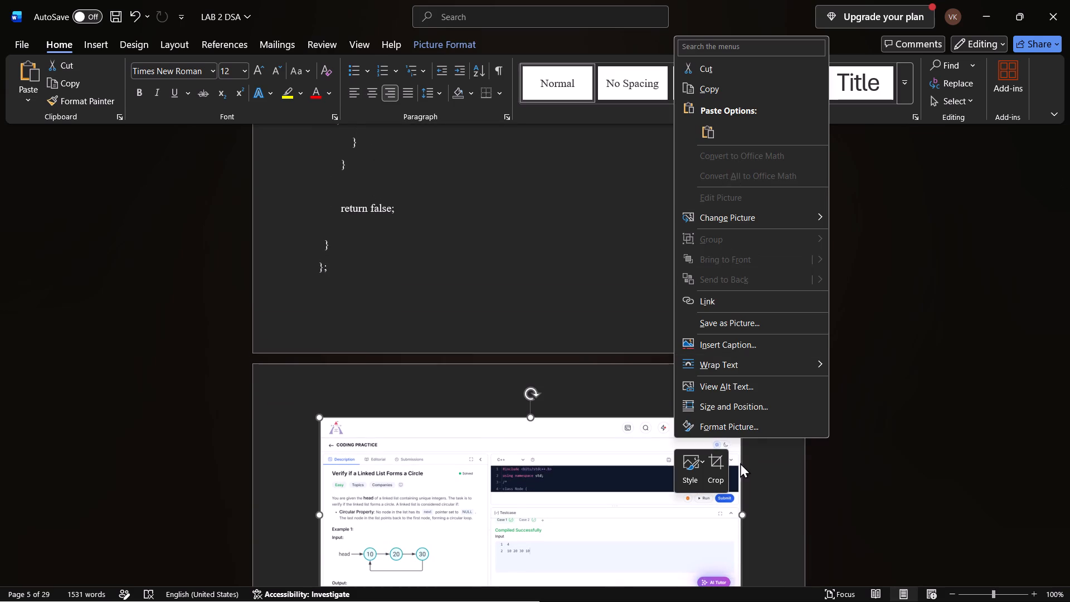
{"action": "left_click", "coordinate": [721, 464]}
{"action": "left_click_drag", "start_coordinate": [740, 421], "coordinate": [740, 425]}
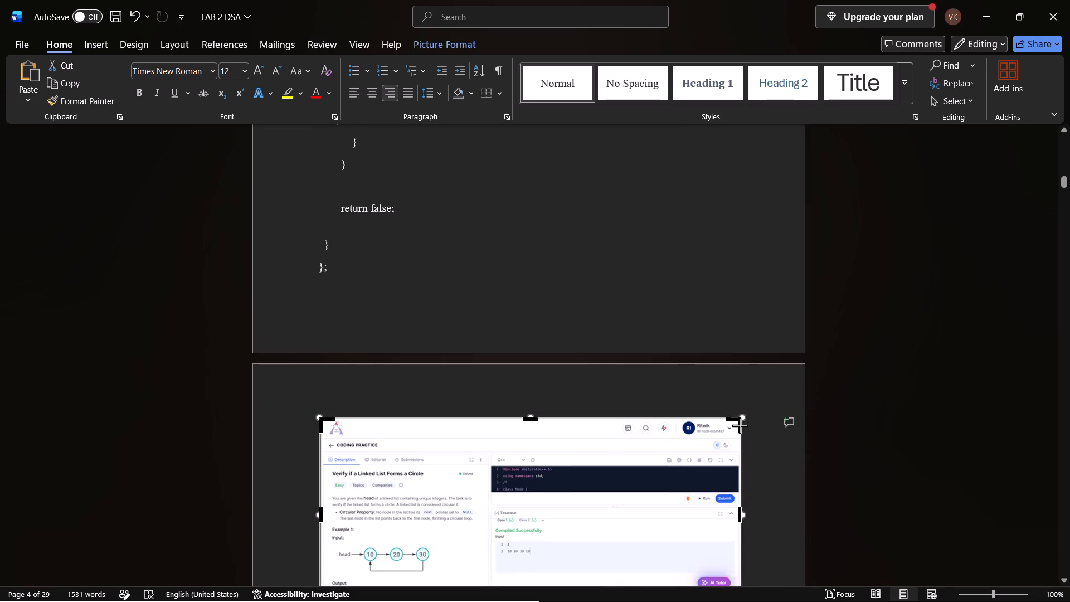
{"action": "left_click_drag", "start_coordinate": [740, 425], "coordinate": [740, 435]}
{"action": "left_click", "coordinate": [797, 401]}
Export the report as a PDF named LAB 2 DSA TERM-2 in the Downloads folder.
{"action": "scroll", "coordinate": [683, 487], "scroll_direction": "up", "scroll_amount": 8}
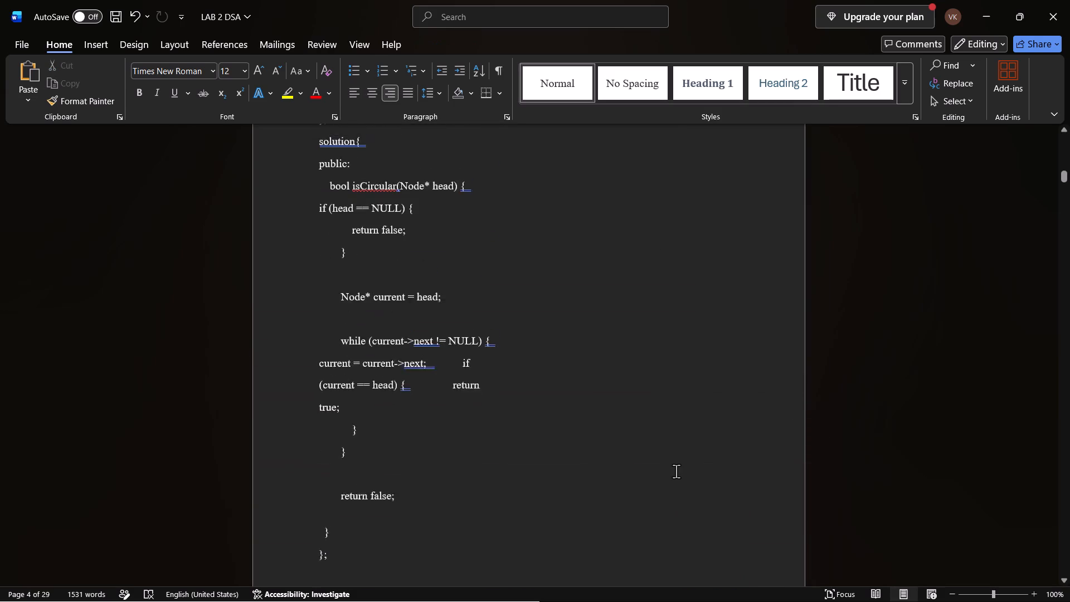
{"action": "scroll", "coordinate": [676, 471], "scroll_direction": "up", "scroll_amount": 20}
{"action": "scroll", "coordinate": [676, 471], "scroll_direction": "up", "scroll_amount": 18}
{"action": "scroll", "coordinate": [664, 434], "scroll_direction": "down", "scroll_amount": 4}
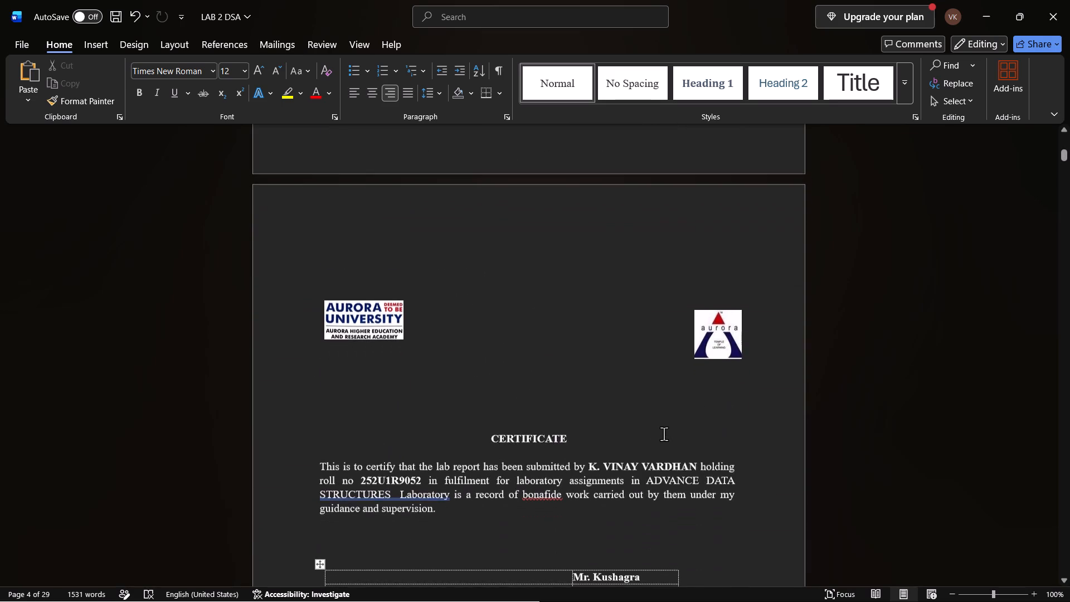
{"action": "scroll", "coordinate": [664, 434], "scroll_direction": "up", "scroll_amount": 7}
{"action": "scroll", "coordinate": [664, 433], "scroll_direction": "up", "scroll_amount": 14}
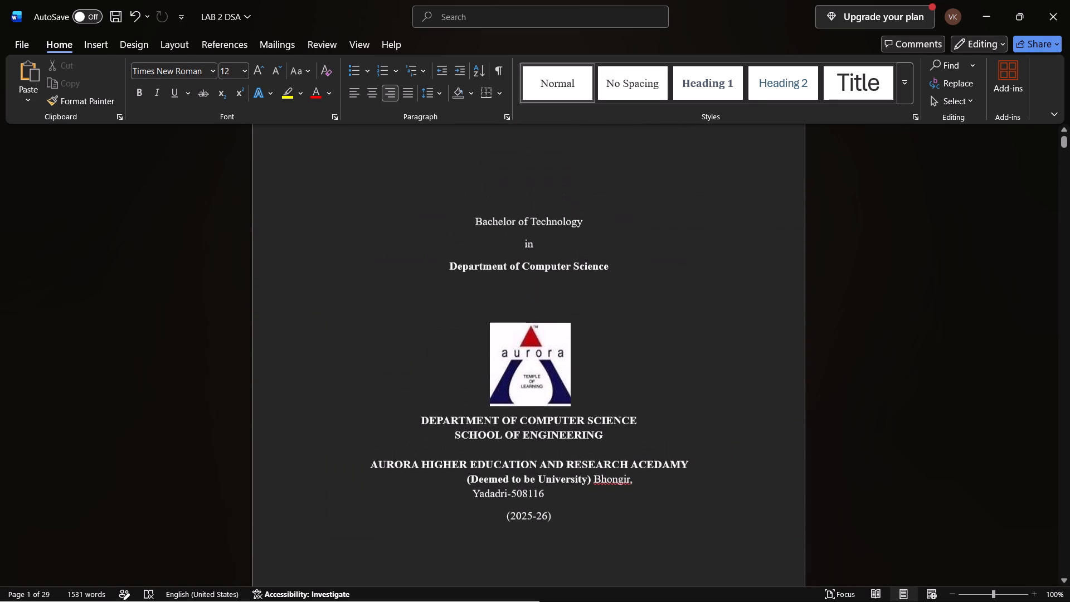
{"action": "left_click", "coordinate": [26, 40]}
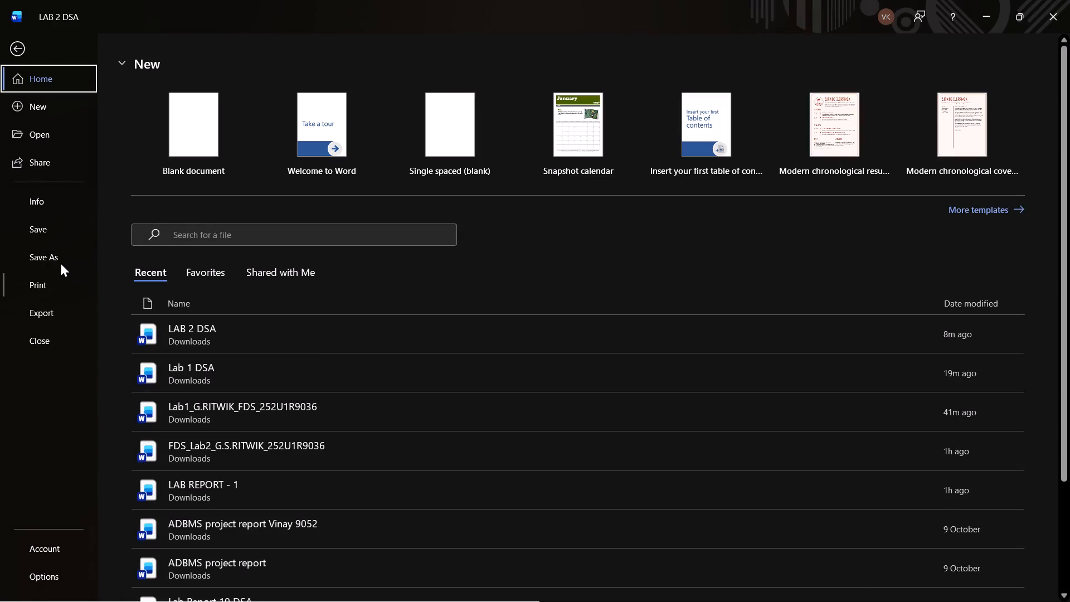
{"action": "left_click", "coordinate": [60, 261]}
{"action": "left_click", "coordinate": [75, 313]}
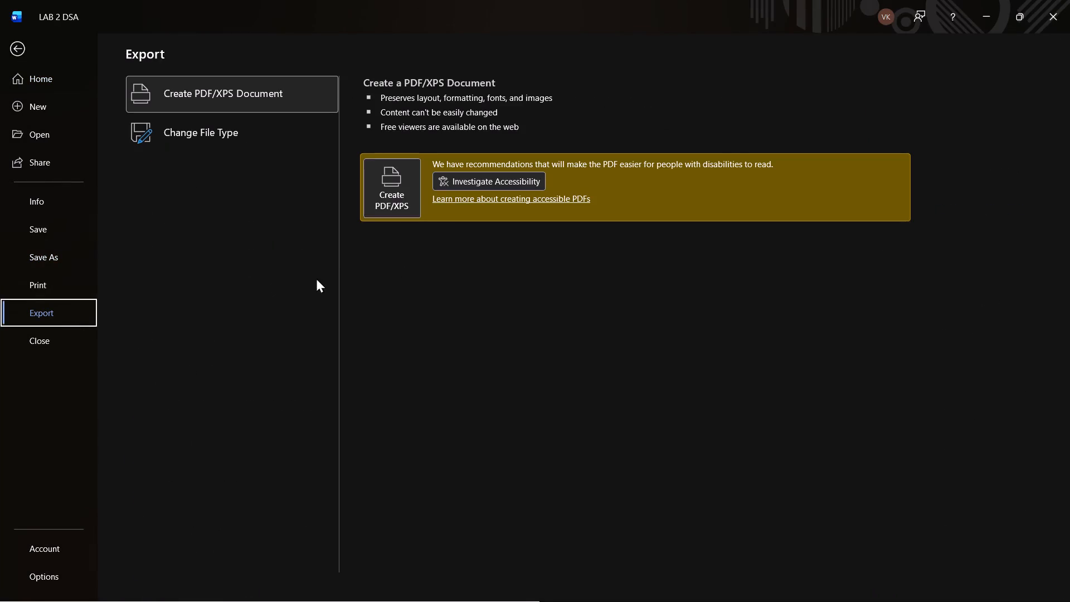
{"action": "left_click", "coordinate": [420, 181]}
{"action": "left_click", "coordinate": [403, 204]}
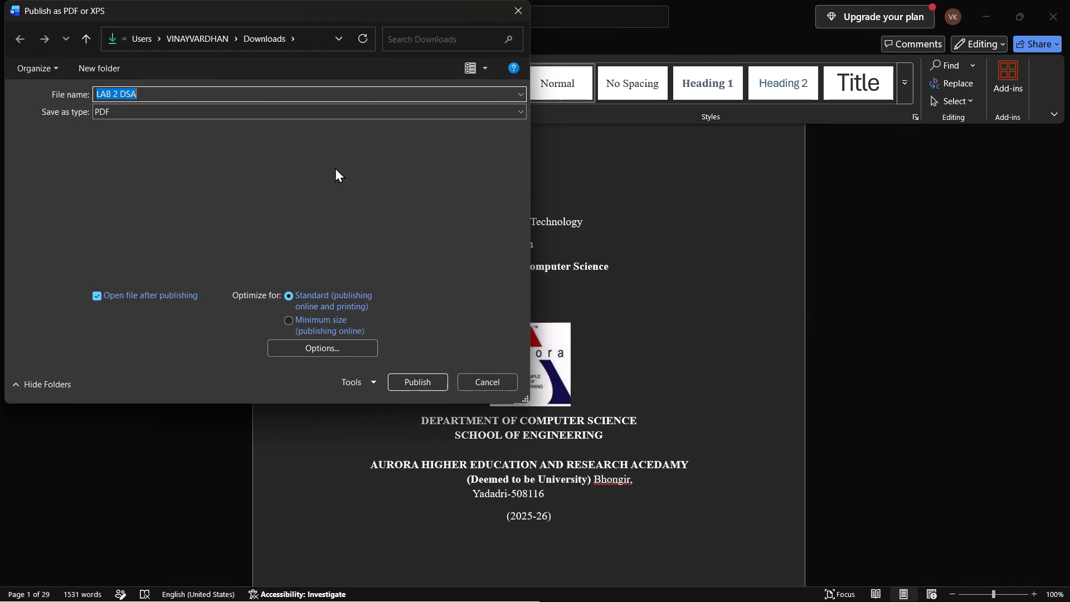
{"action": "left_click", "coordinate": [333, 91]}
{"action": "key", "text": "space"}
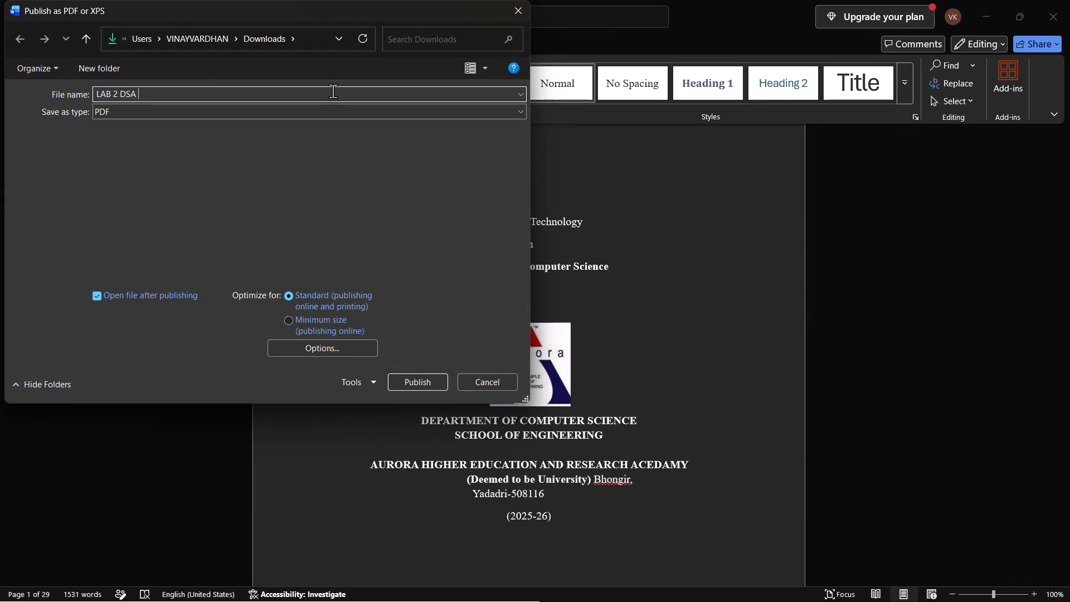
{"action": "type", "text": "TERM-2"}
{"action": "left_click", "coordinate": [428, 392]}
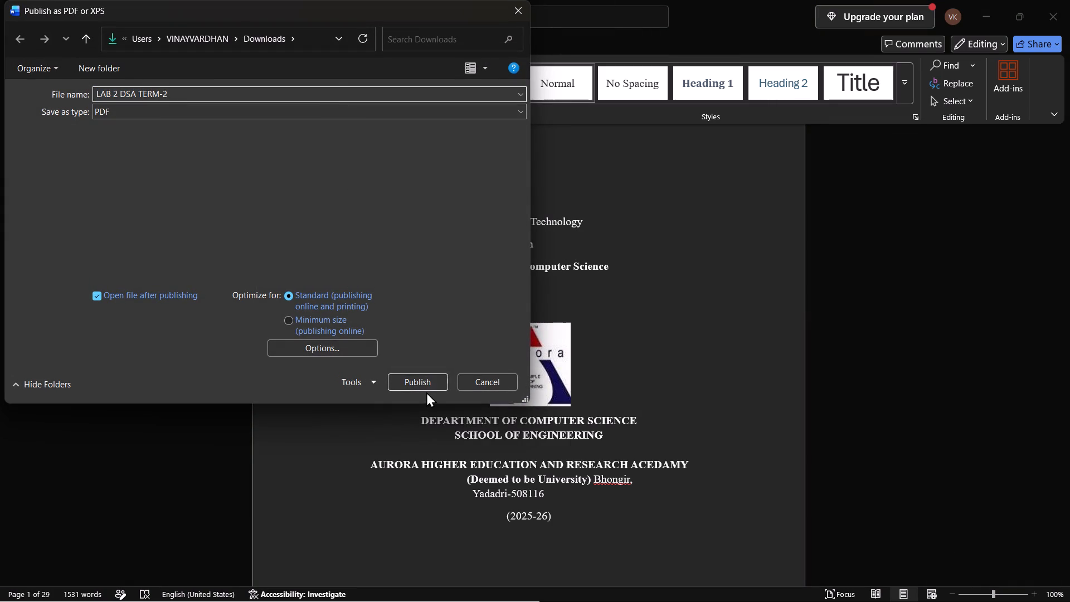
{"action": "left_click", "coordinate": [426, 386]}
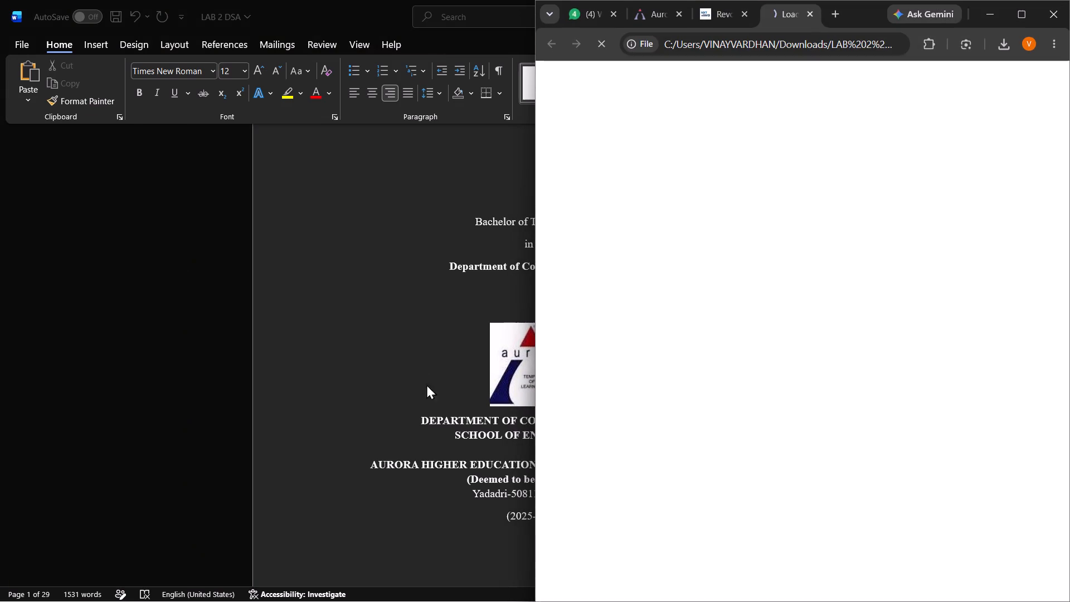
Review the published PDF in a maximized browser window, checking the certificate page and the screenshots through the last page.
{"action": "left_click", "coordinate": [1019, 21]}
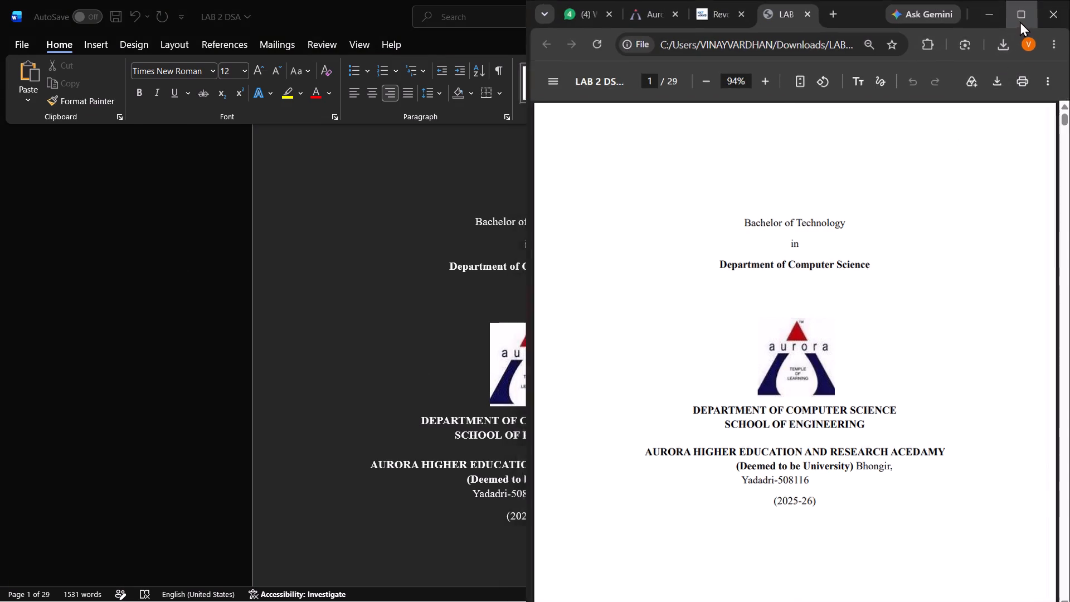
{"action": "scroll", "coordinate": [591, 403], "scroll_direction": "down", "scroll_amount": 20}
{"action": "scroll", "coordinate": [591, 403], "scroll_direction": "down", "scroll_amount": 8}
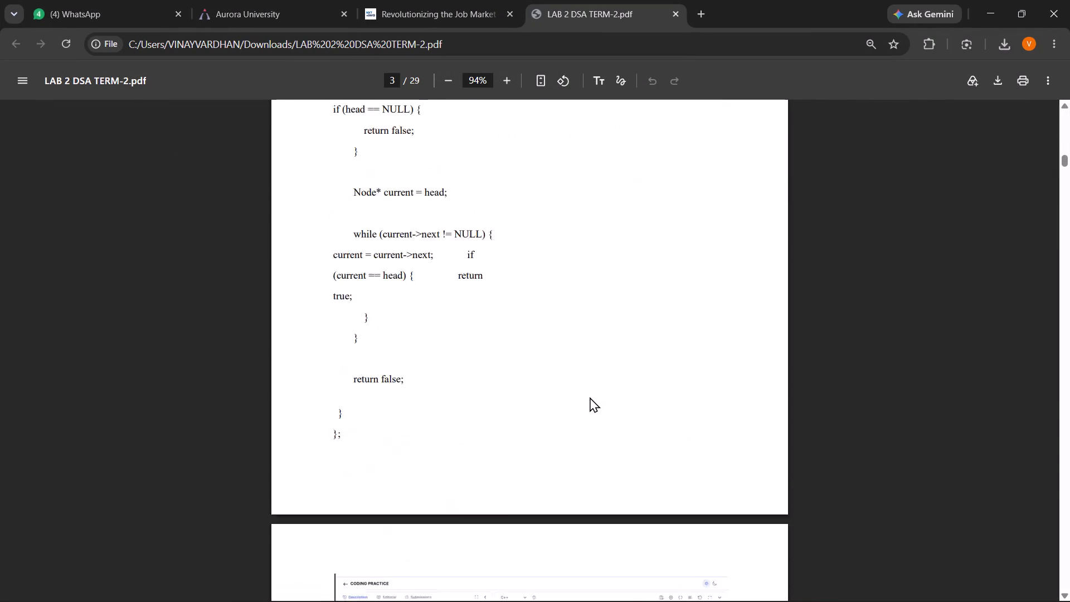
{"action": "scroll", "coordinate": [590, 397], "scroll_direction": "down", "scroll_amount": 8}
{"action": "scroll", "coordinate": [588, 396], "scroll_direction": "up", "scroll_amount": 6}
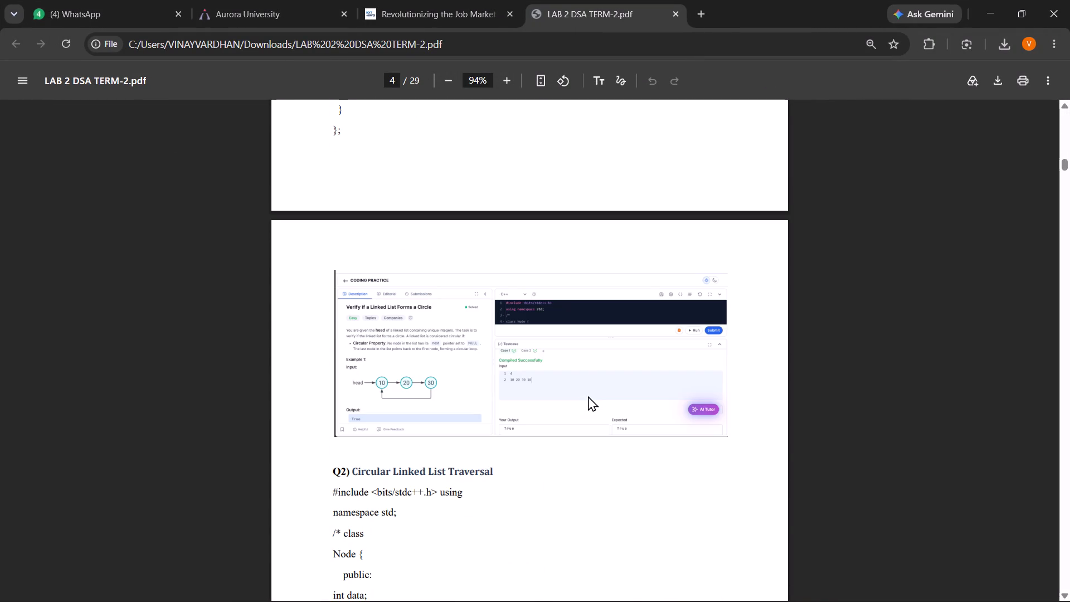
{"action": "scroll", "coordinate": [588, 396], "scroll_direction": "up", "scroll_amount": 3}
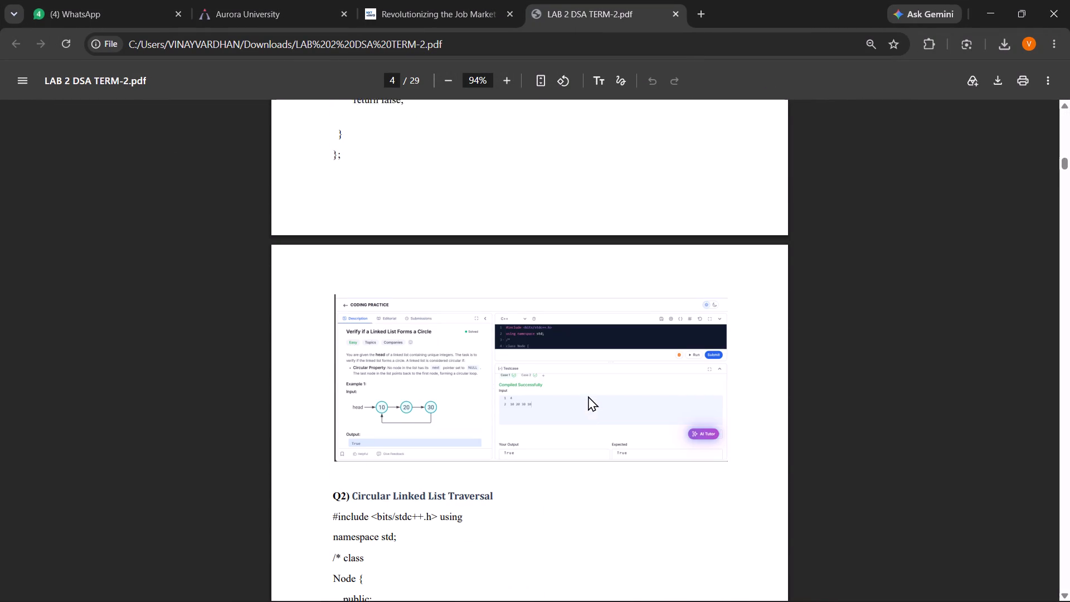
{"action": "scroll", "coordinate": [588, 396], "scroll_direction": "up", "scroll_amount": 20}
{"action": "scroll", "coordinate": [588, 396], "scroll_direction": "up", "scroll_amount": 1}
{"action": "scroll", "coordinate": [585, 397], "scroll_direction": "down", "scroll_amount": 4}
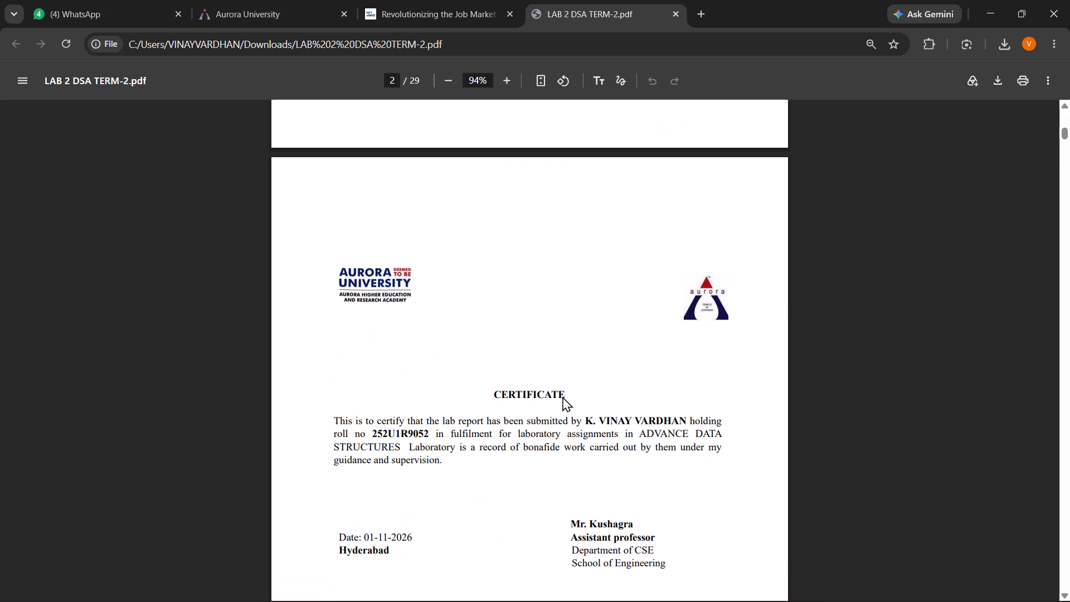
{"action": "scroll", "coordinate": [561, 396], "scroll_direction": "down", "scroll_amount": 20}
{"action": "scroll", "coordinate": [561, 396], "scroll_direction": "down", "scroll_amount": 20}
{"action": "scroll", "coordinate": [561, 396], "scroll_direction": "down", "scroll_amount": 16}
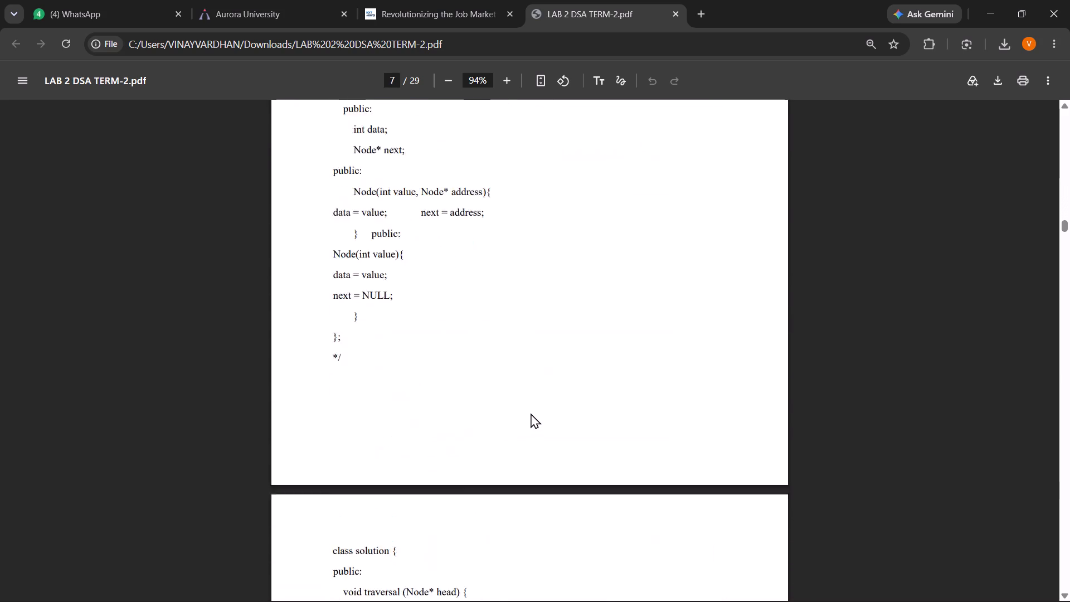
{"action": "scroll", "coordinate": [531, 413], "scroll_direction": "down", "scroll_amount": 20}
{"action": "scroll", "coordinate": [531, 413], "scroll_direction": "down", "scroll_amount": 20}
{"action": "scroll", "coordinate": [531, 413], "scroll_direction": "down", "scroll_amount": 20}
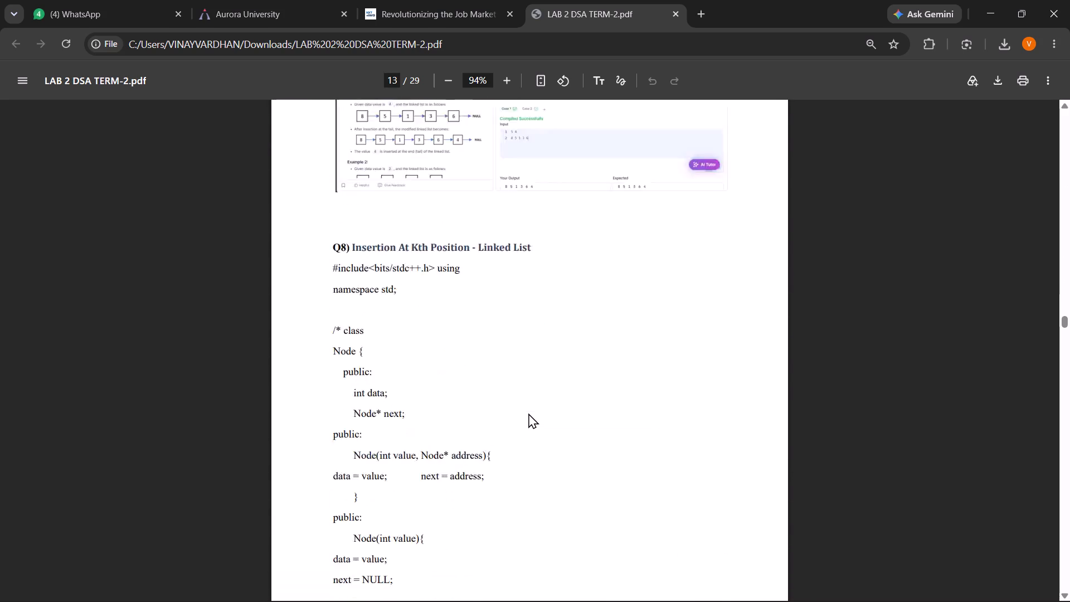
{"action": "scroll", "coordinate": [528, 413], "scroll_direction": "down", "scroll_amount": 20}
{"action": "scroll", "coordinate": [528, 413], "scroll_direction": "down", "scroll_amount": 20}
{"action": "scroll", "coordinate": [528, 413], "scroll_direction": "down", "scroll_amount": 20}
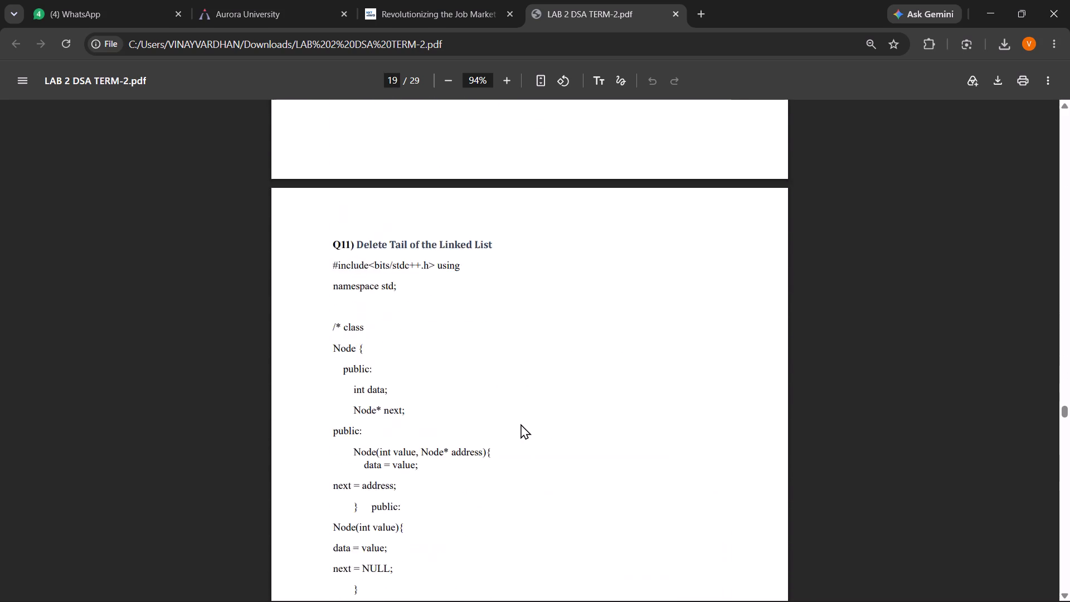
{"action": "scroll", "coordinate": [521, 424], "scroll_direction": "down", "scroll_amount": 20}
{"action": "scroll", "coordinate": [521, 424], "scroll_direction": "down", "scroll_amount": 20}
{"action": "scroll", "coordinate": [521, 424], "scroll_direction": "down", "scroll_amount": 19}
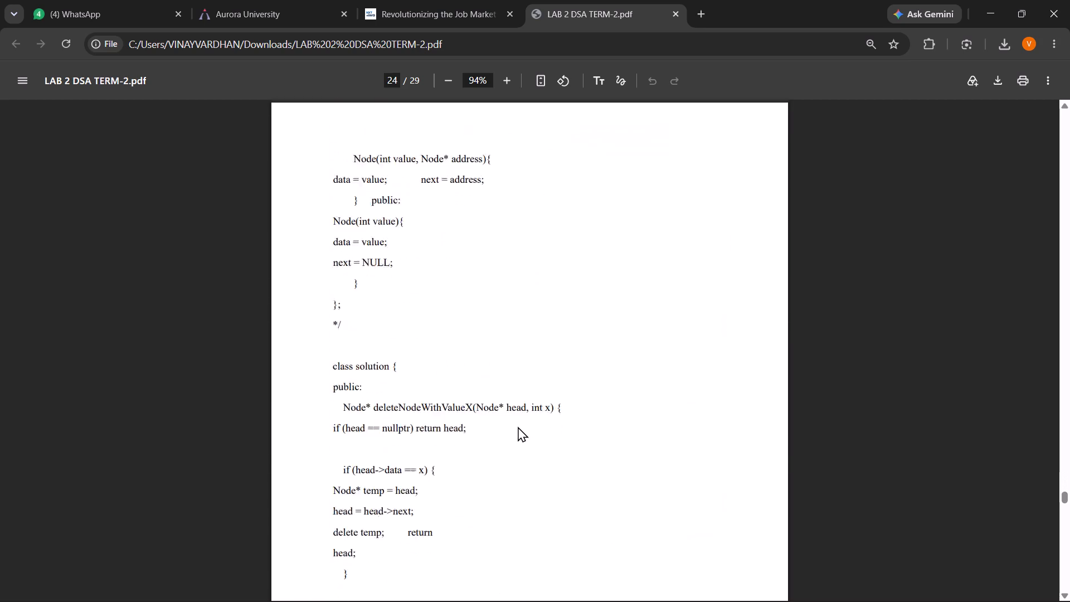
{"action": "scroll", "coordinate": [518, 426], "scroll_direction": "down", "scroll_amount": 17}
{"action": "scroll", "coordinate": [518, 427], "scroll_direction": "down", "scroll_amount": 20}
{"action": "scroll", "coordinate": [518, 427], "scroll_direction": "down", "scroll_amount": 7}
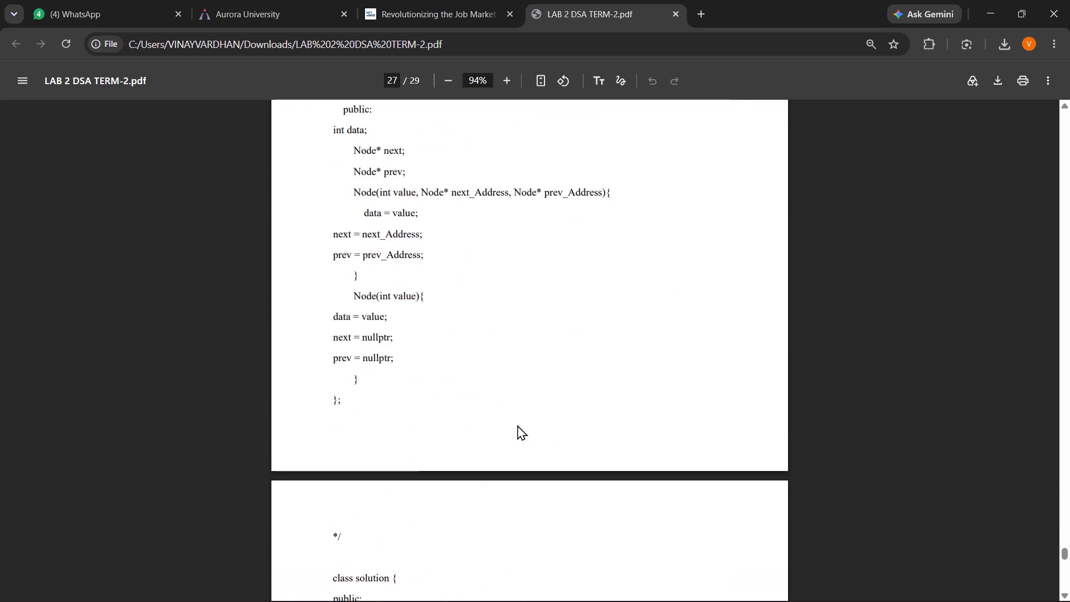
{"action": "scroll", "coordinate": [517, 425], "scroll_direction": "down", "scroll_amount": 15}
{"action": "scroll", "coordinate": [517, 424], "scroll_direction": "up", "scroll_amount": 5}
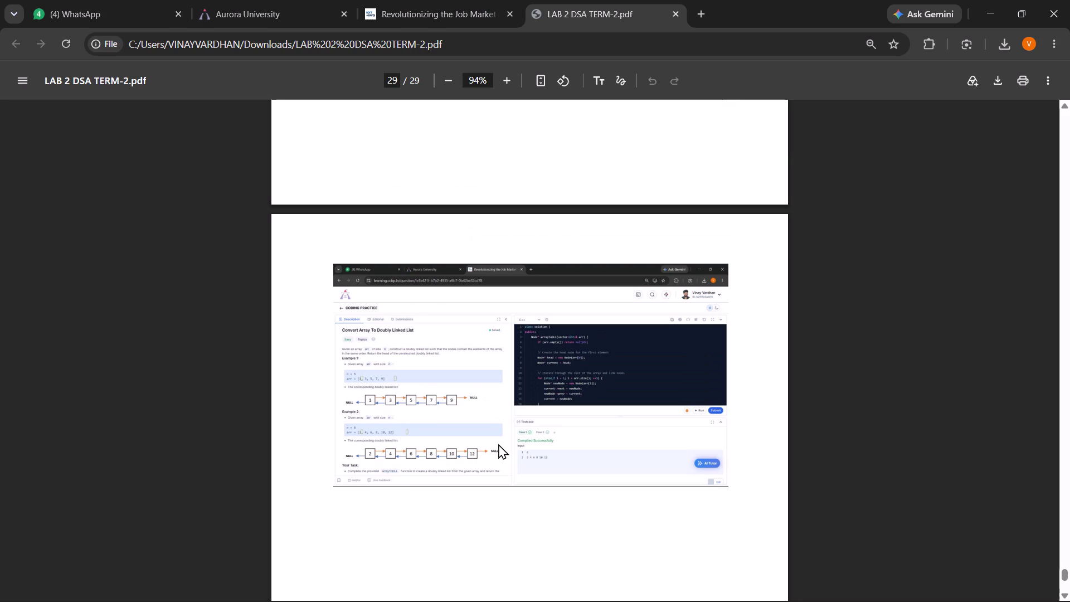
Upload the LAB 2 DSA TERM-2 PDF as the Lab Report 2 submission for Advanced Data Structures on the Aurora University portal.
{"action": "left_click", "coordinate": [241, 0]}
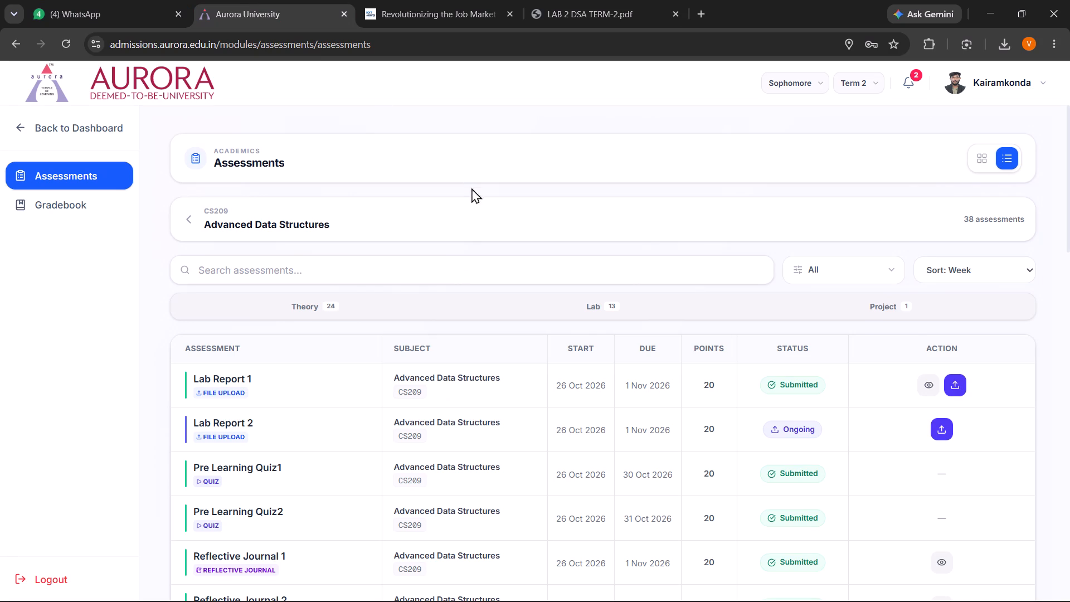
{"action": "left_click", "coordinate": [941, 434]}
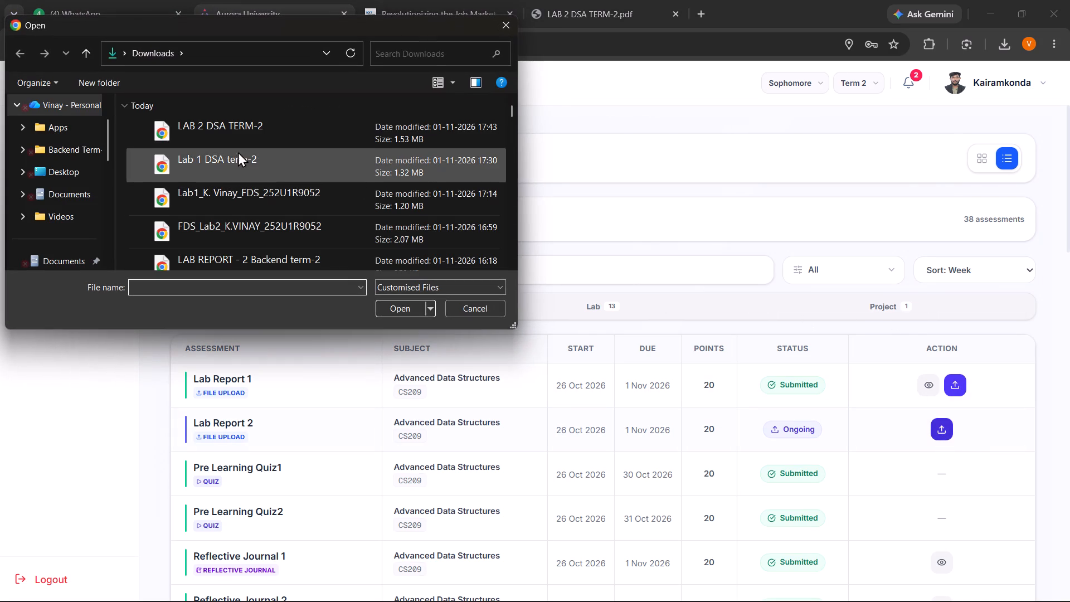
{"action": "left_click", "coordinate": [246, 129]}
{"action": "left_click", "coordinate": [405, 307]}
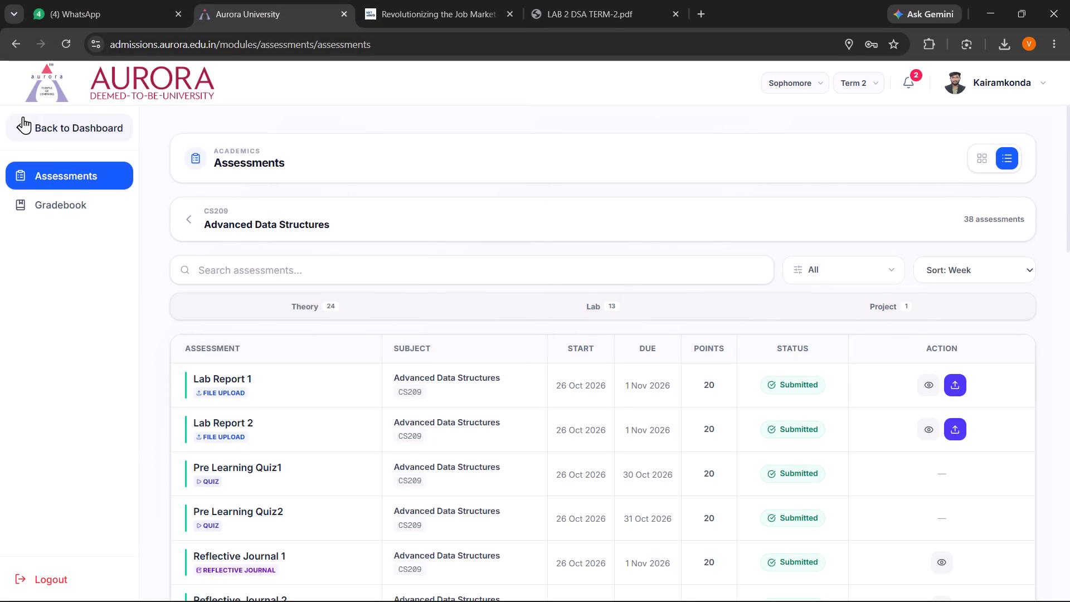
Check the assessment lists and their statuses subject by subject, from Advanced Data Structures through English Language Proficiency - B2.
{"action": "left_click", "coordinate": [51, 134]}
{"action": "left_click", "coordinate": [214, 357]}
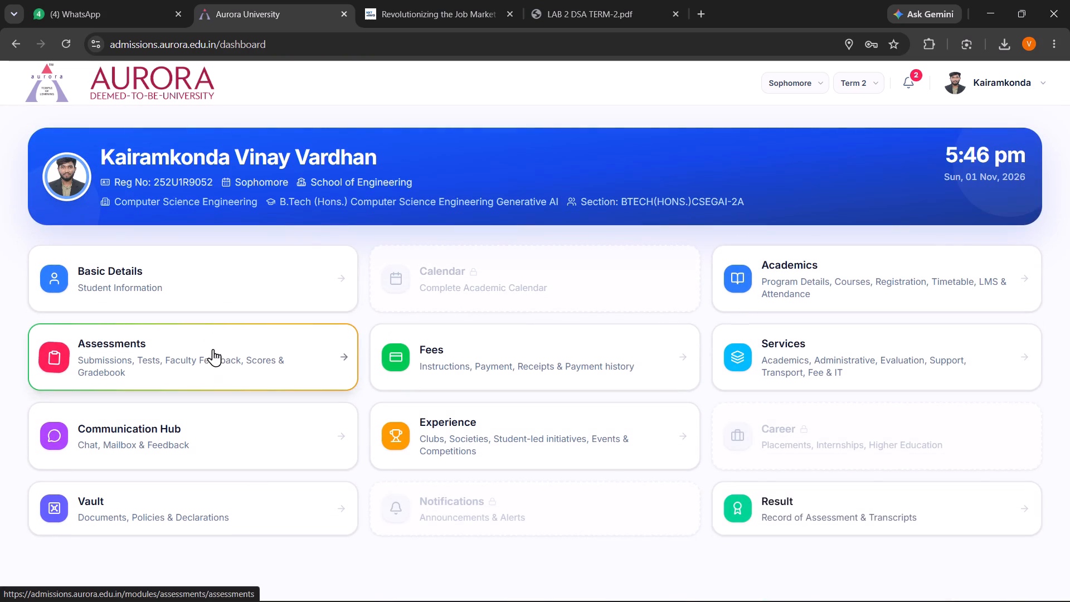
{"action": "left_click", "coordinate": [265, 367]}
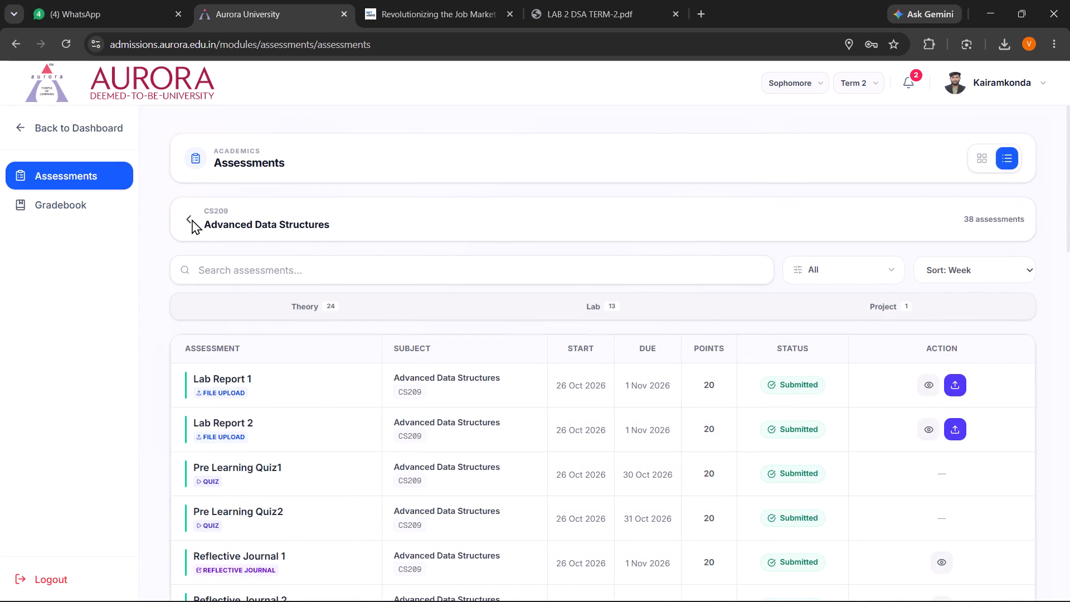
{"action": "left_click", "coordinate": [192, 219]}
{"action": "left_click", "coordinate": [330, 308]}
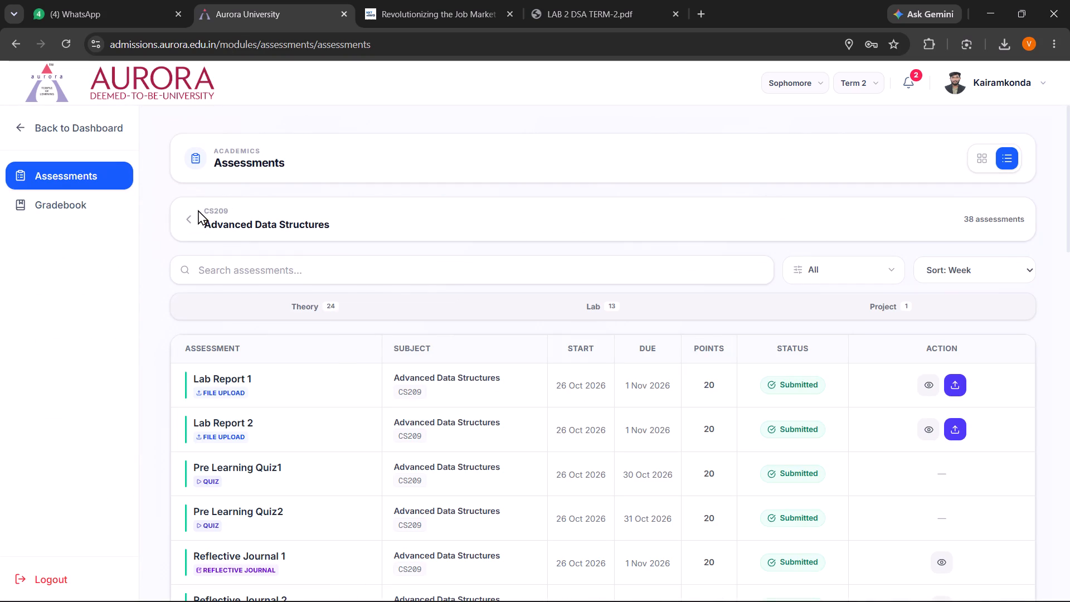
{"action": "left_click", "coordinate": [191, 216]}
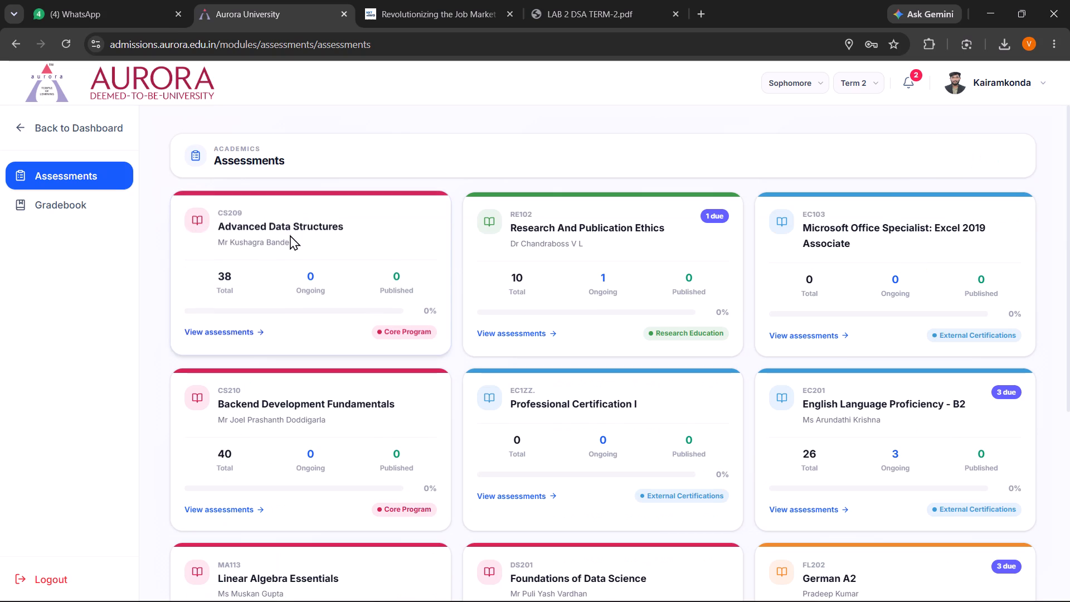
{"action": "left_click", "coordinate": [653, 313]}
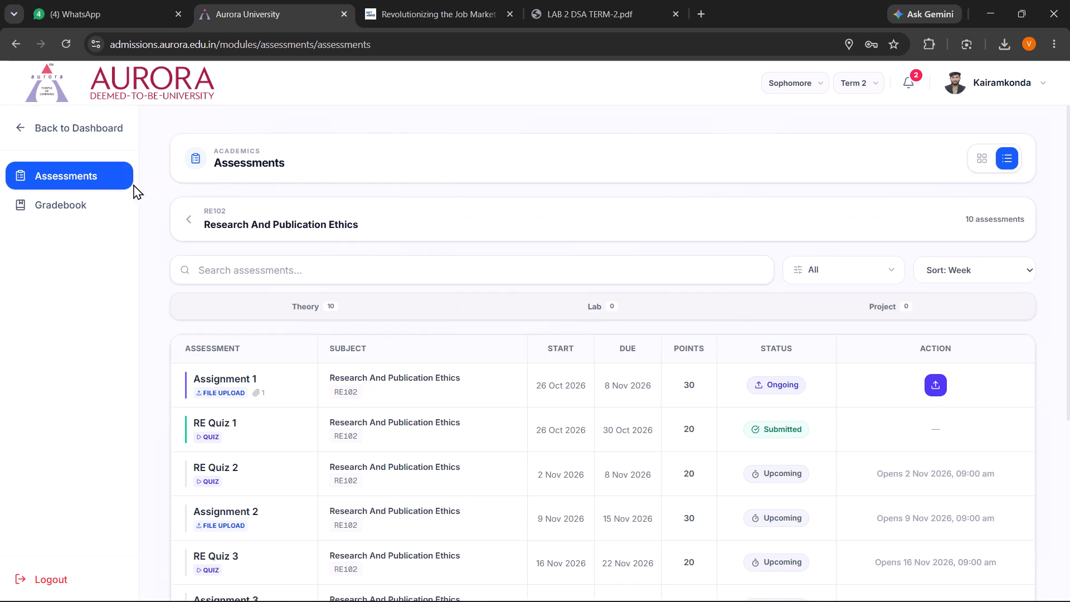
{"action": "left_click", "coordinate": [192, 222]}
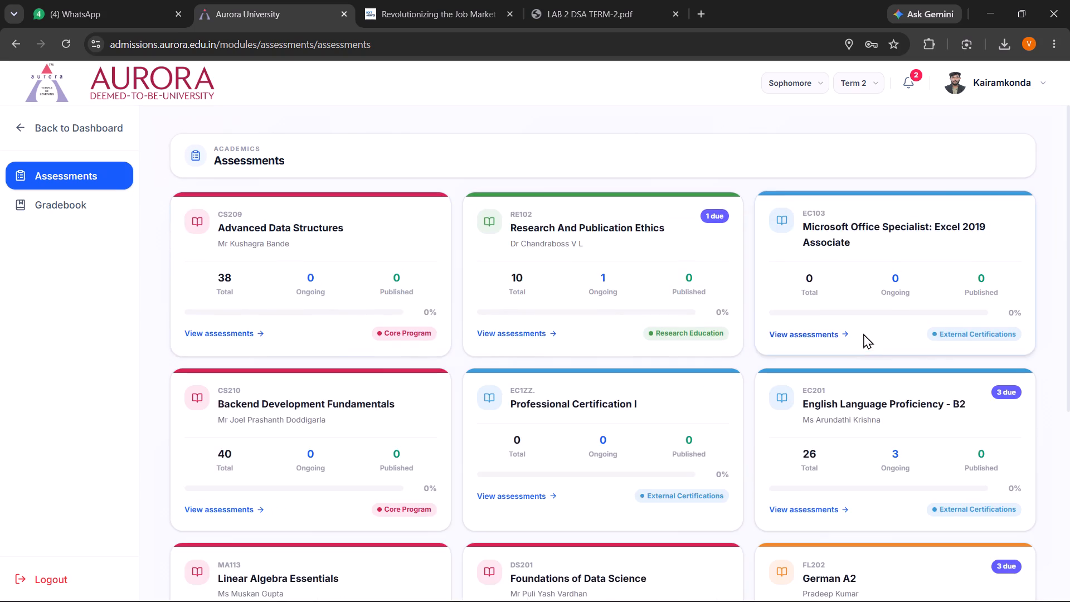
{"action": "left_click", "coordinate": [863, 333]}
{"action": "left_click", "coordinate": [192, 219]}
{"action": "left_click_drag", "start_coordinate": [269, 484], "coordinate": [267, 479]}
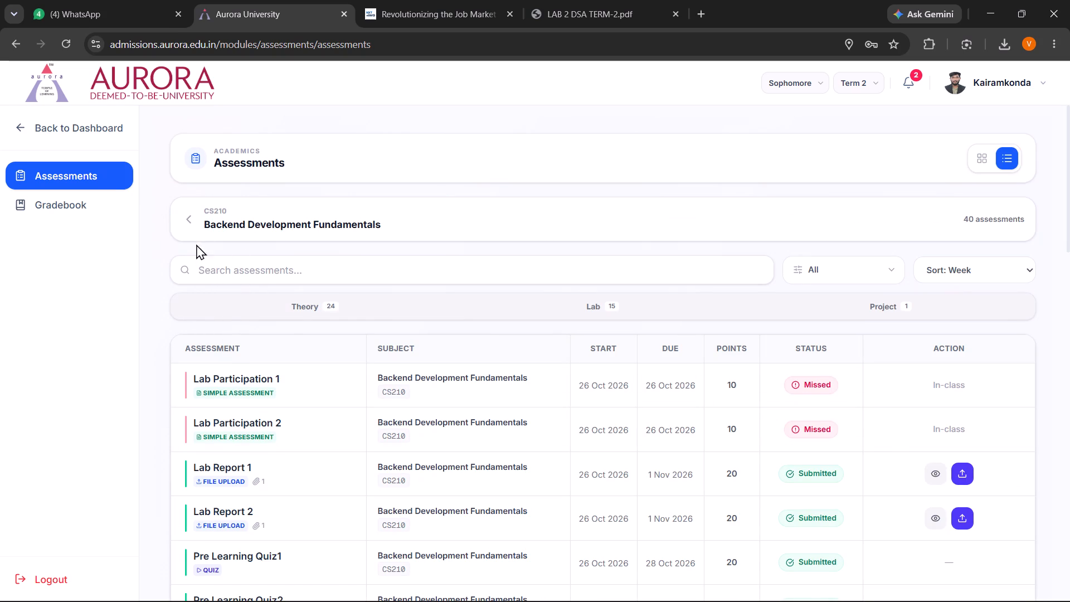
{"action": "left_click", "coordinate": [190, 224]}
{"action": "left_click", "coordinate": [548, 492]}
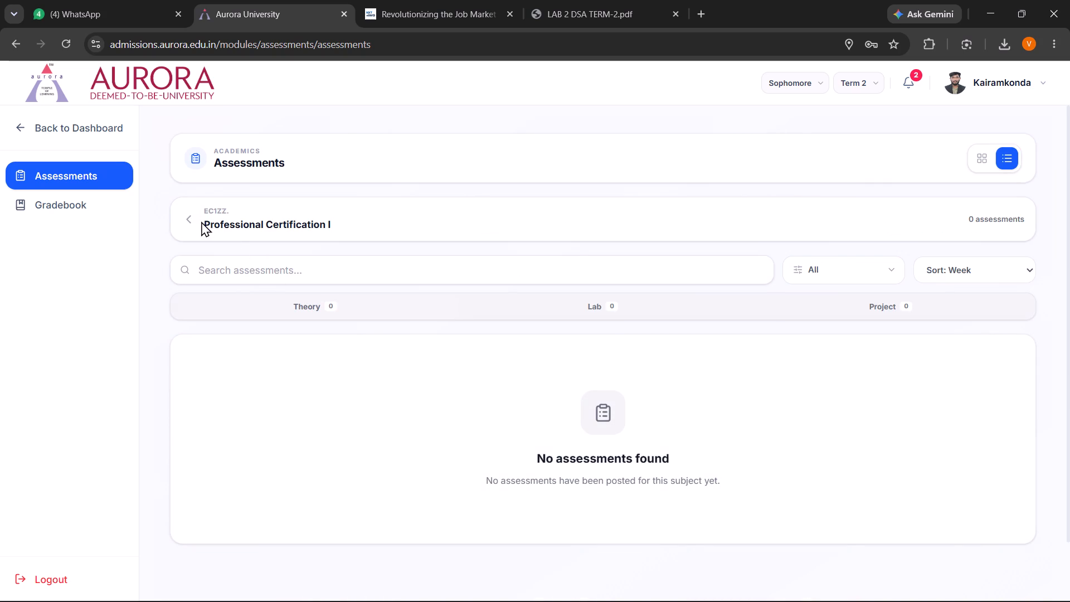
{"action": "left_click", "coordinate": [198, 220]}
{"action": "left_click", "coordinate": [185, 221]}
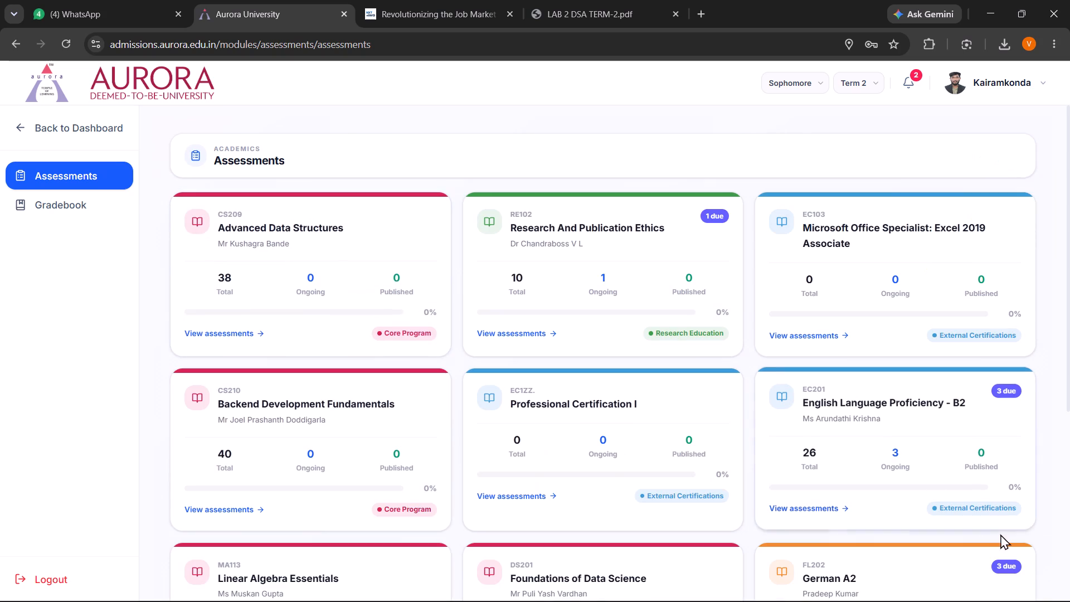
{"action": "left_click", "coordinate": [882, 477]}
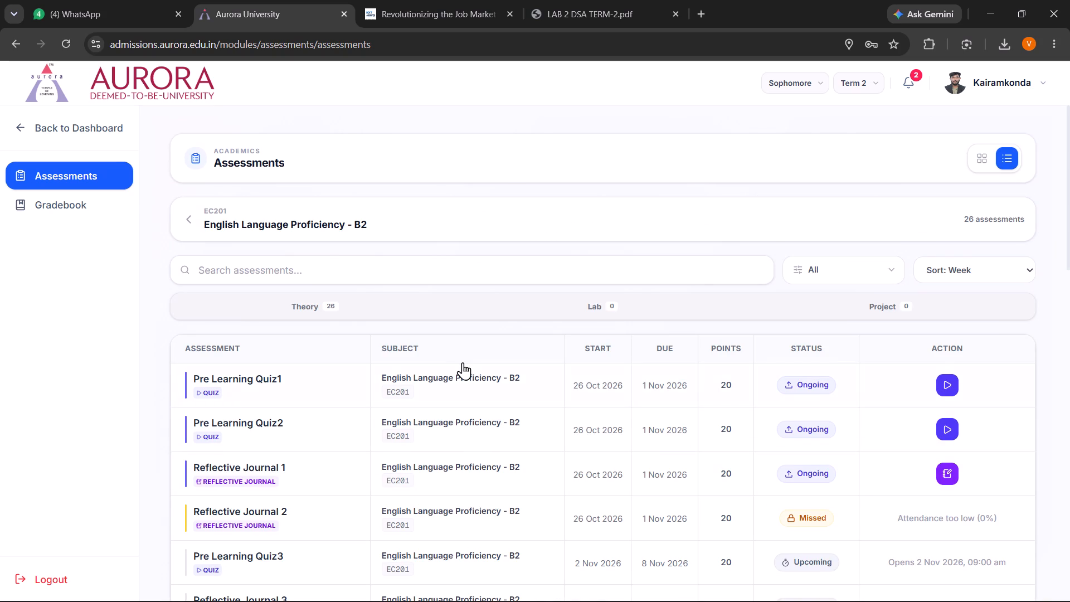
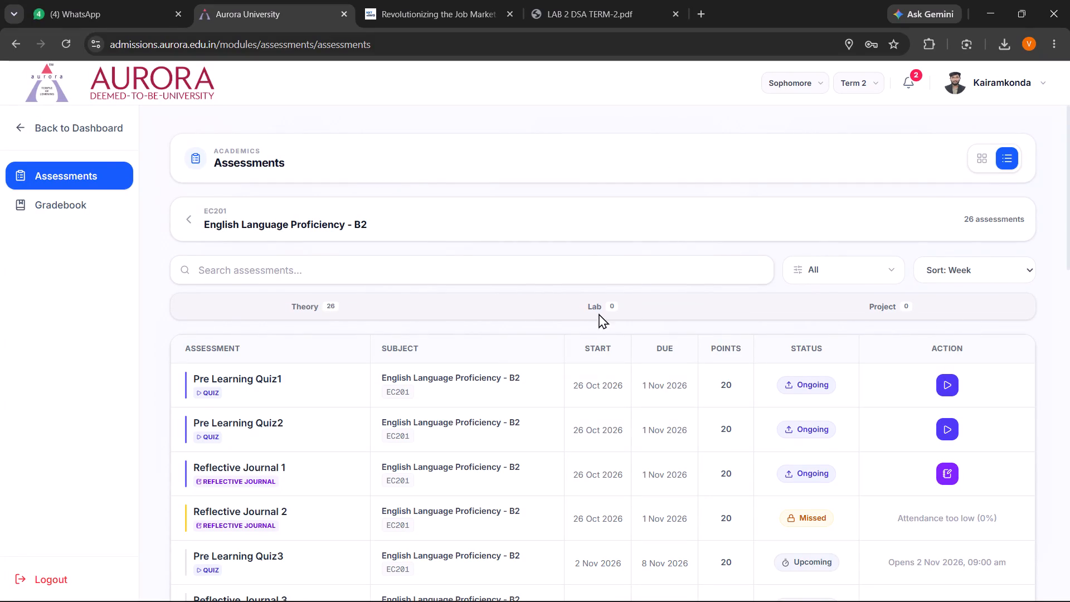
Open Pre Learning Quiz2 for English Language Proficiency - B2 and return to the subject's assessment list.
{"action": "left_click", "coordinate": [946, 430]}
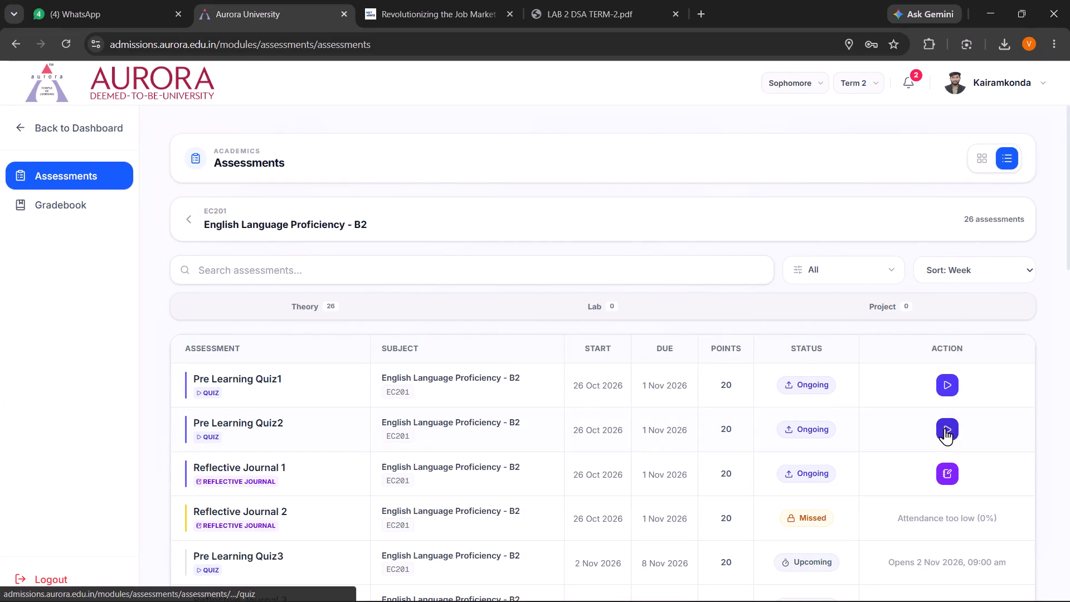
{"action": "left_click", "coordinate": [678, 506]}
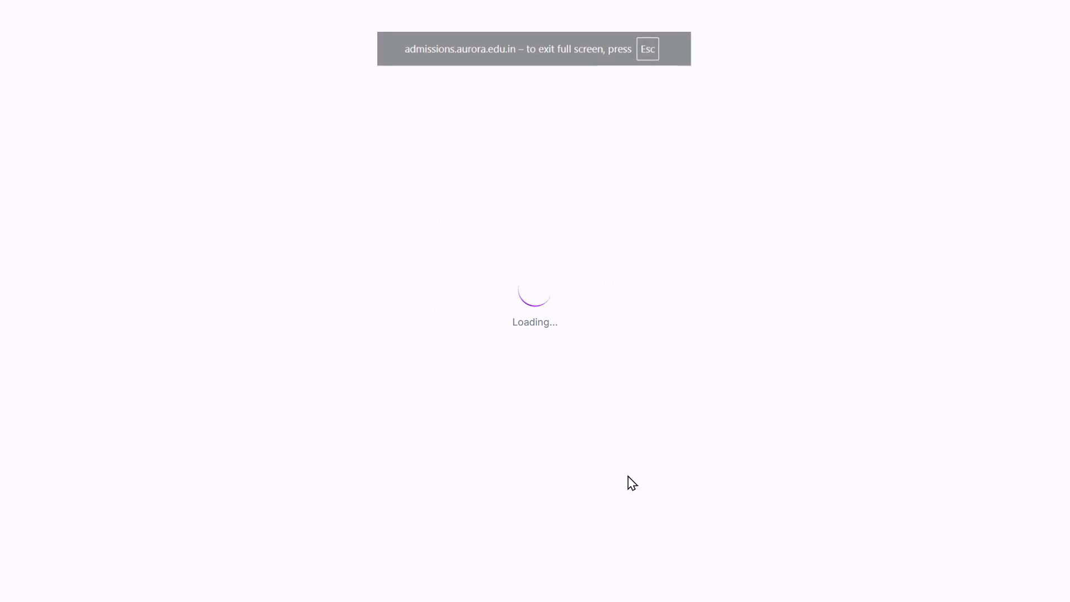
{"action": "left_click", "coordinate": [503, 390]}
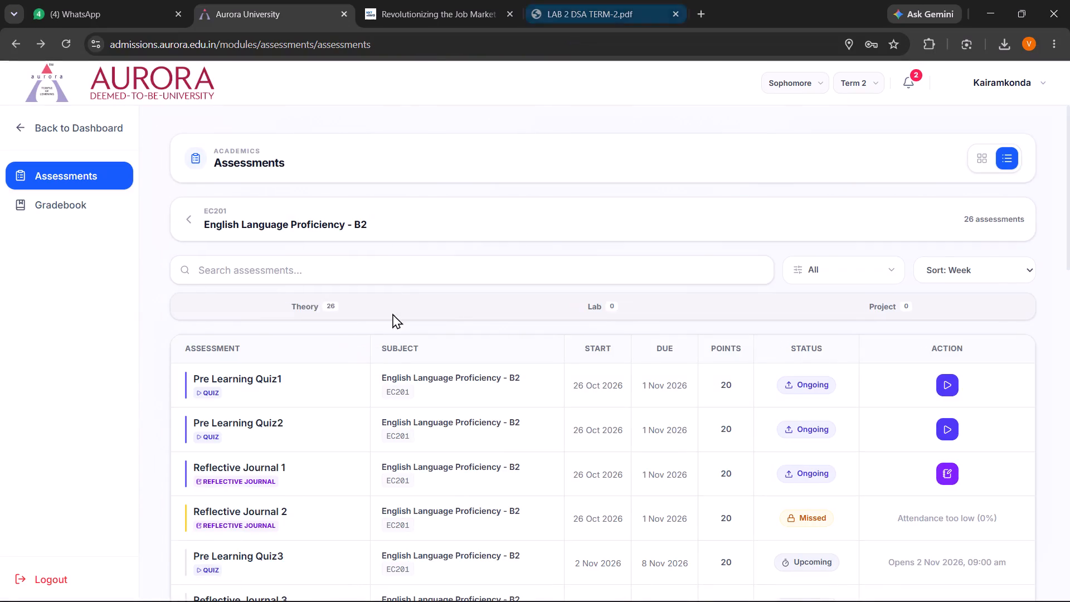
Return to the student dashboard and close the LAB 2 DSA TERM-2 PDF.
{"action": "left_click", "coordinate": [72, 133]}
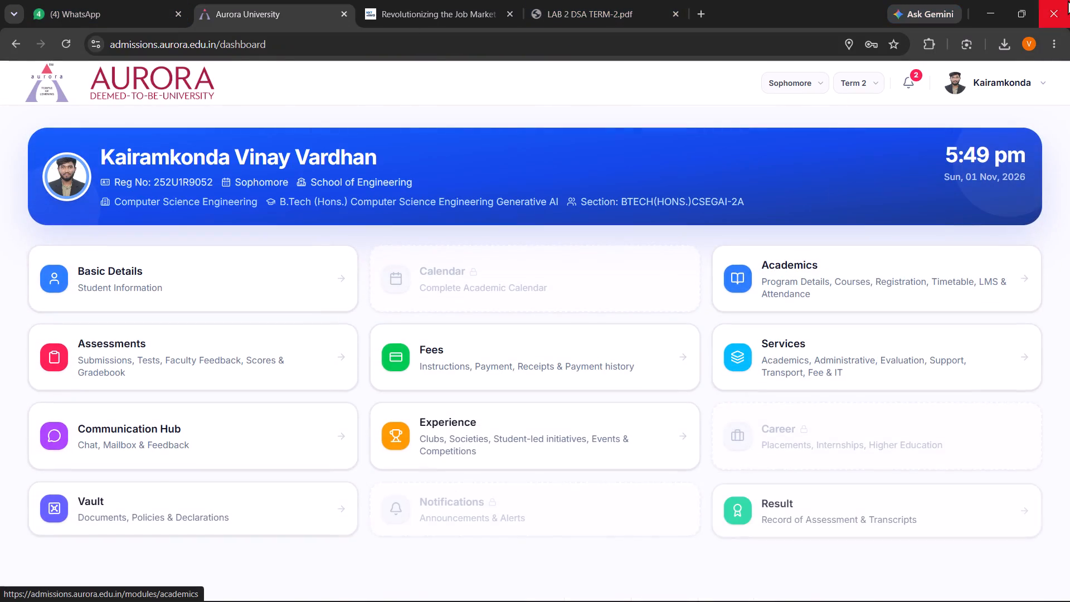
{"action": "left_click", "coordinate": [675, 15]}
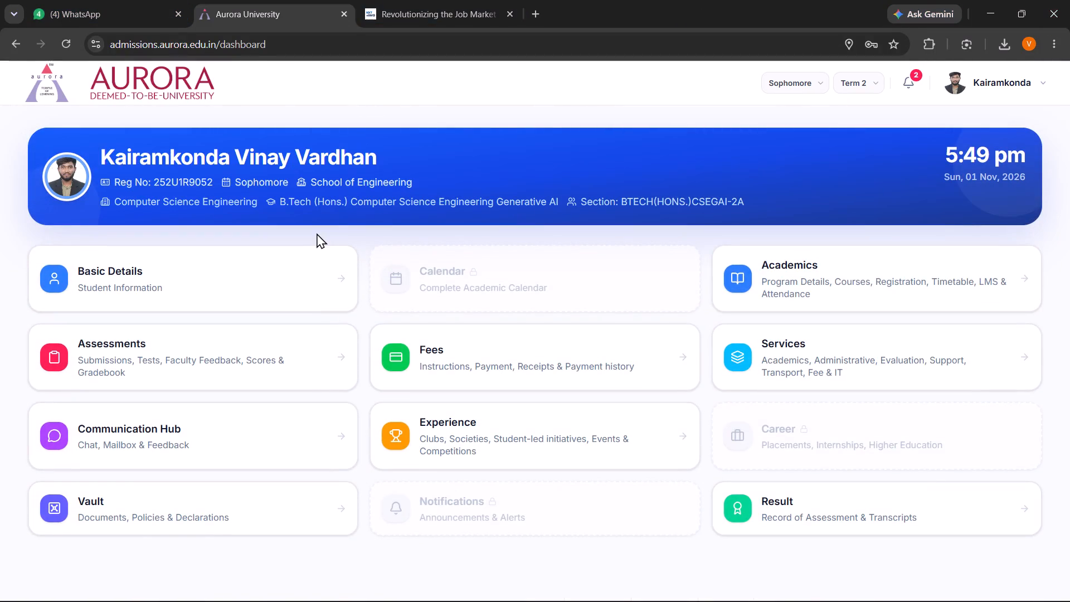
Reopen Assessments from the dashboard and go back to the overview of all subjects.
{"action": "left_click_drag", "start_coordinate": [251, 344], "coordinate": [245, 338]}
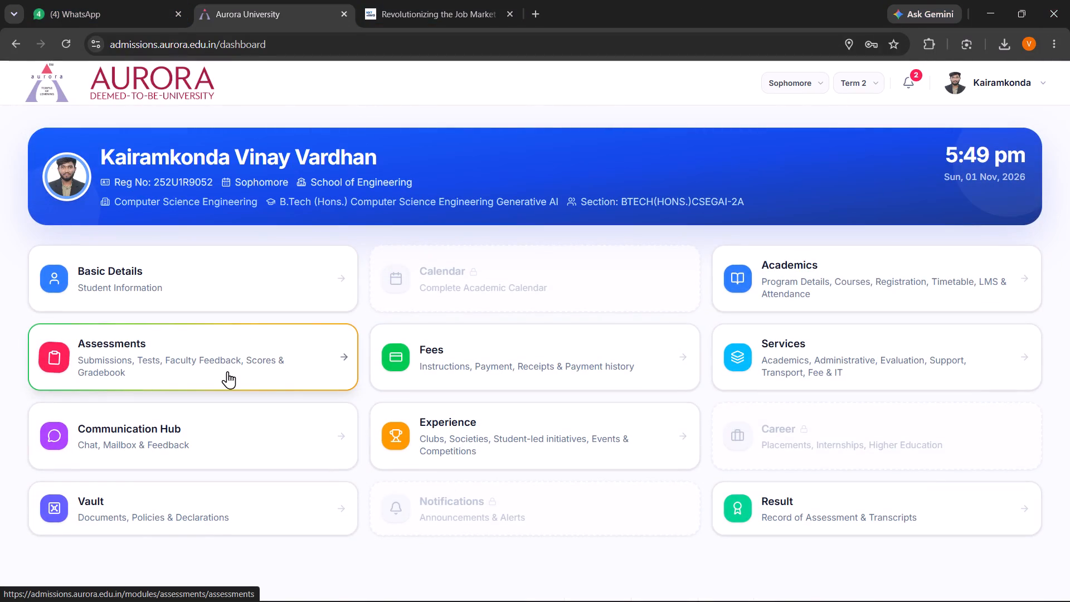
{"action": "left_click", "coordinate": [228, 368]}
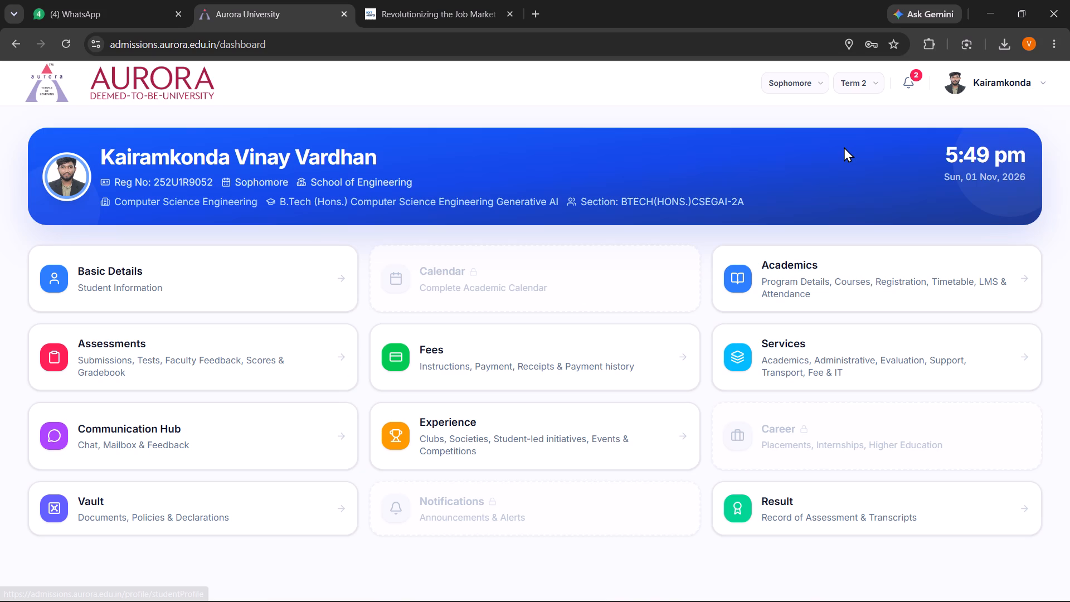
{"action": "left_click", "coordinate": [337, 368]}
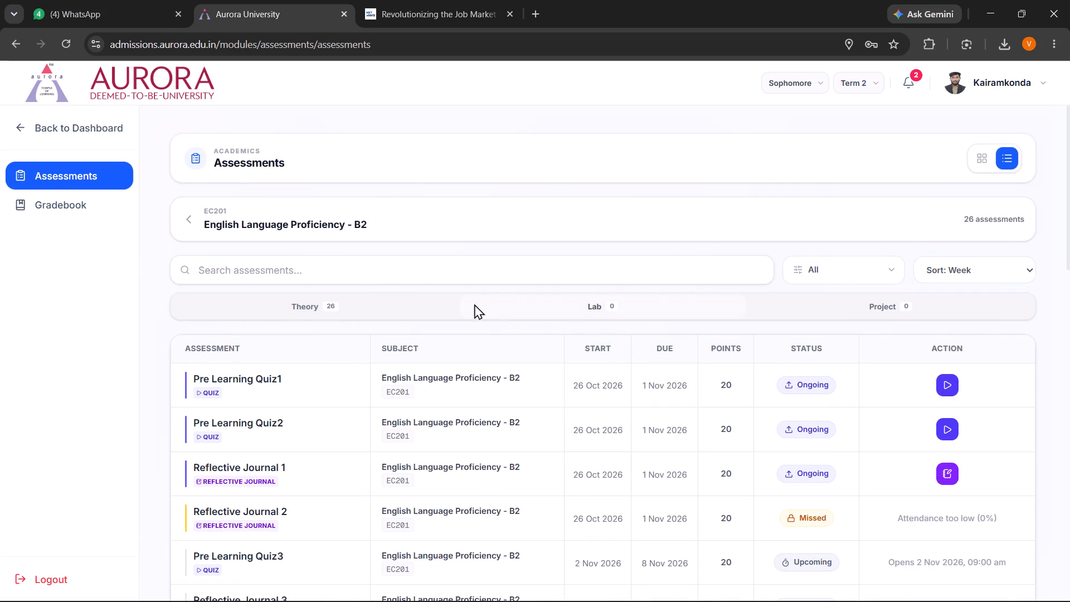
{"action": "left_click", "coordinate": [193, 224]}
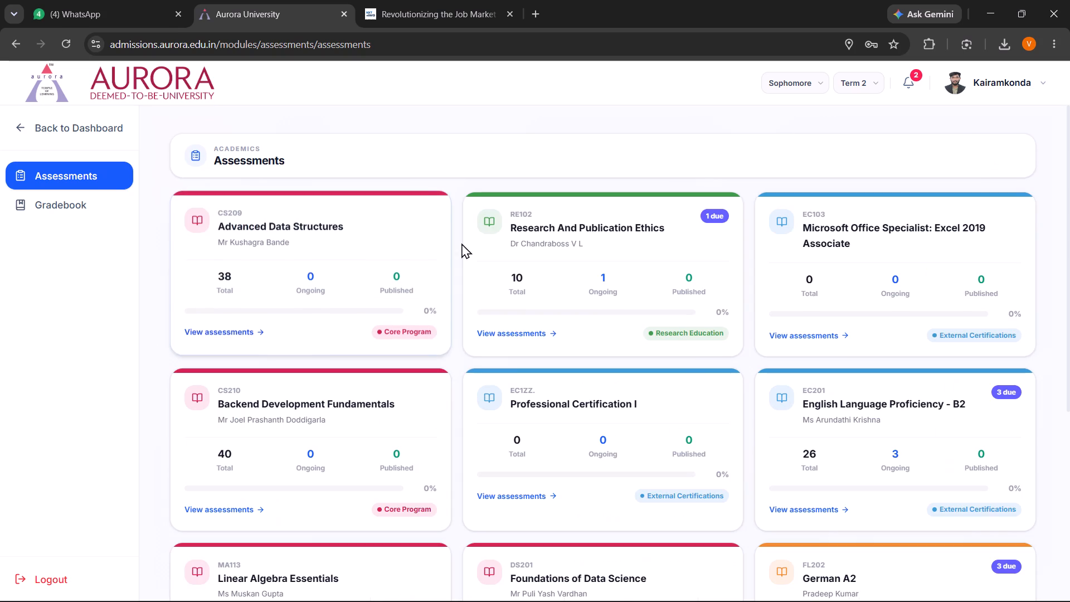
Open the German A2 assessments and look through the list with its due dates and statuses.
{"action": "scroll", "coordinate": [844, 210], "scroll_direction": "down", "scroll_amount": 7}
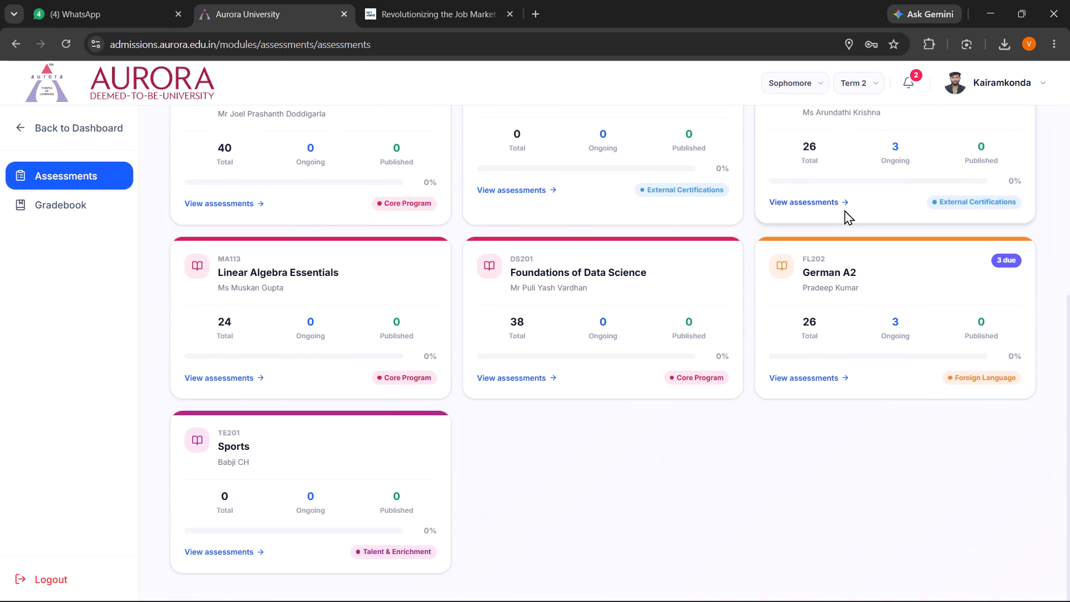
{"action": "left_click", "coordinate": [824, 379]}
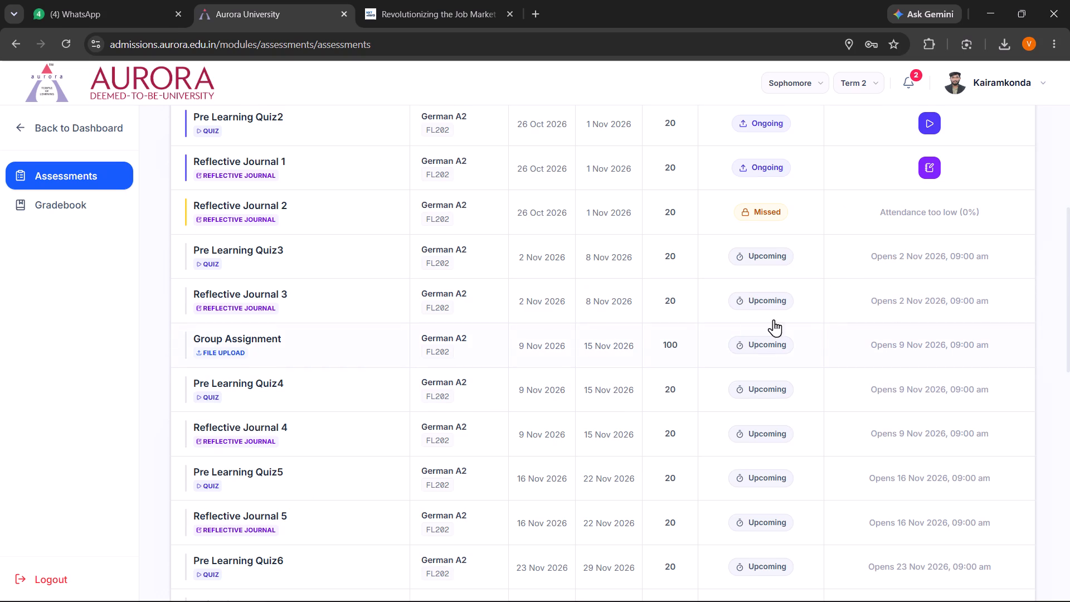
{"action": "scroll", "coordinate": [690, 319], "scroll_direction": "up", "scroll_amount": 5}
{"action": "scroll", "coordinate": [693, 280], "scroll_direction": "down", "scroll_amount": 6}
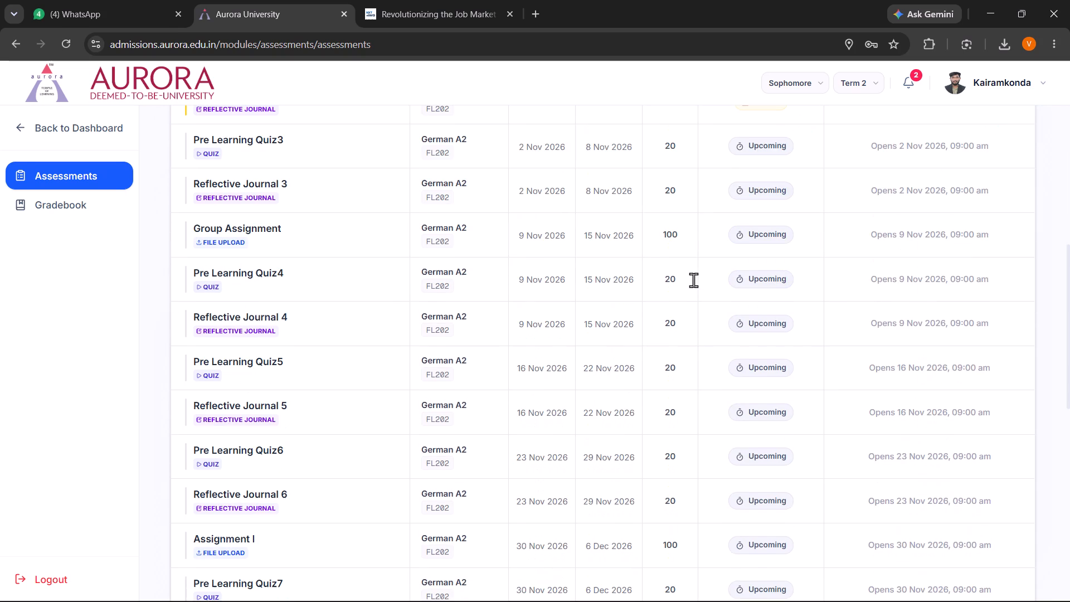
{"action": "scroll", "coordinate": [693, 280], "scroll_direction": "up", "scroll_amount": 6}
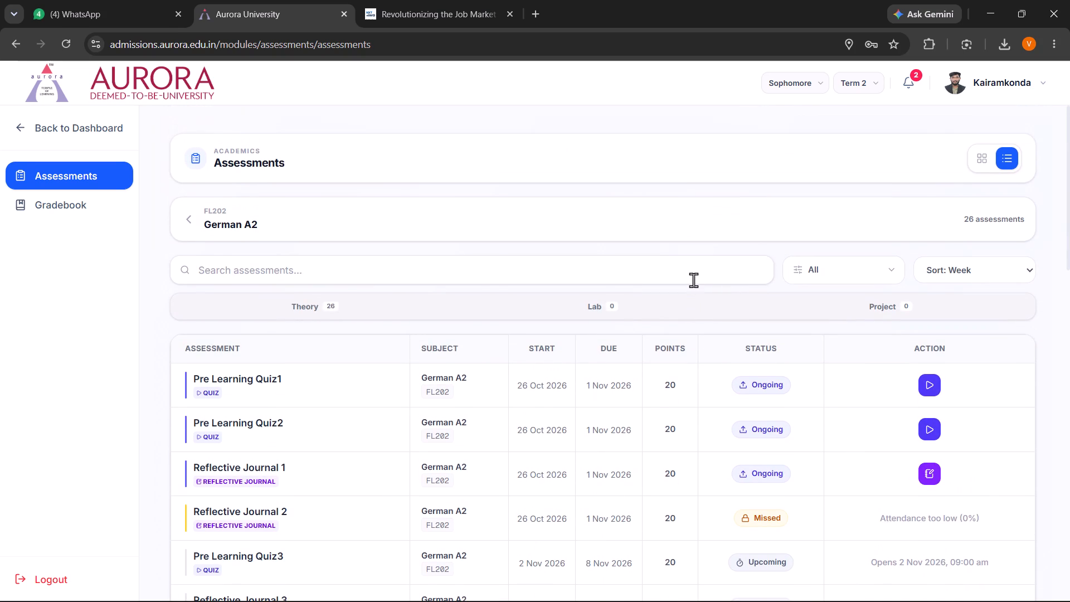
{"action": "scroll", "coordinate": [693, 280], "scroll_direction": "down", "scroll_amount": 3}
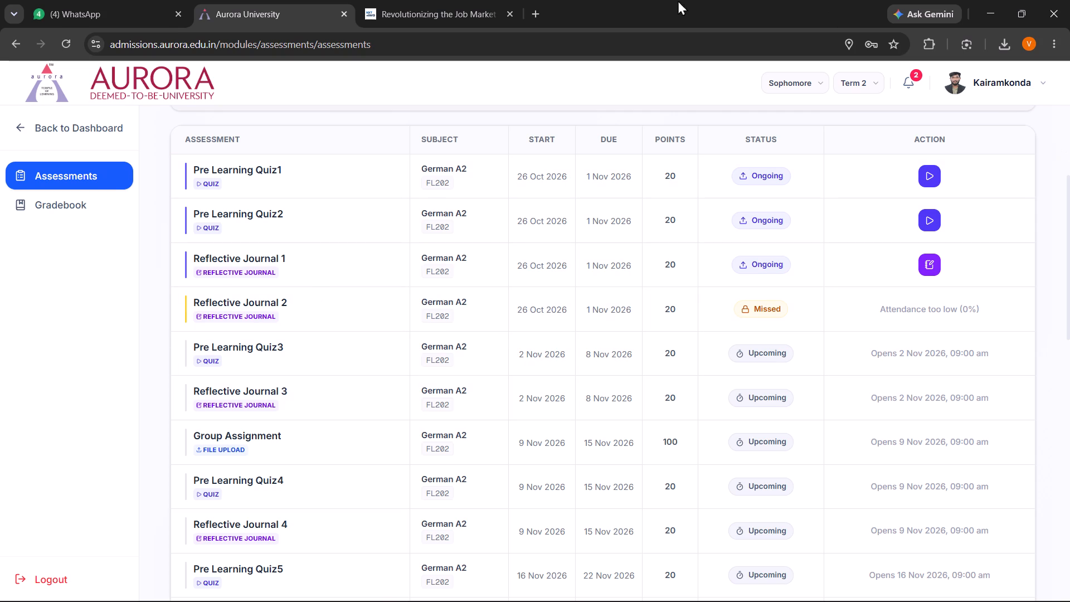
Close the learning.ccbp.in page titled Revolutionizing the Job Market.
{"action": "left_click", "coordinate": [507, 19]}
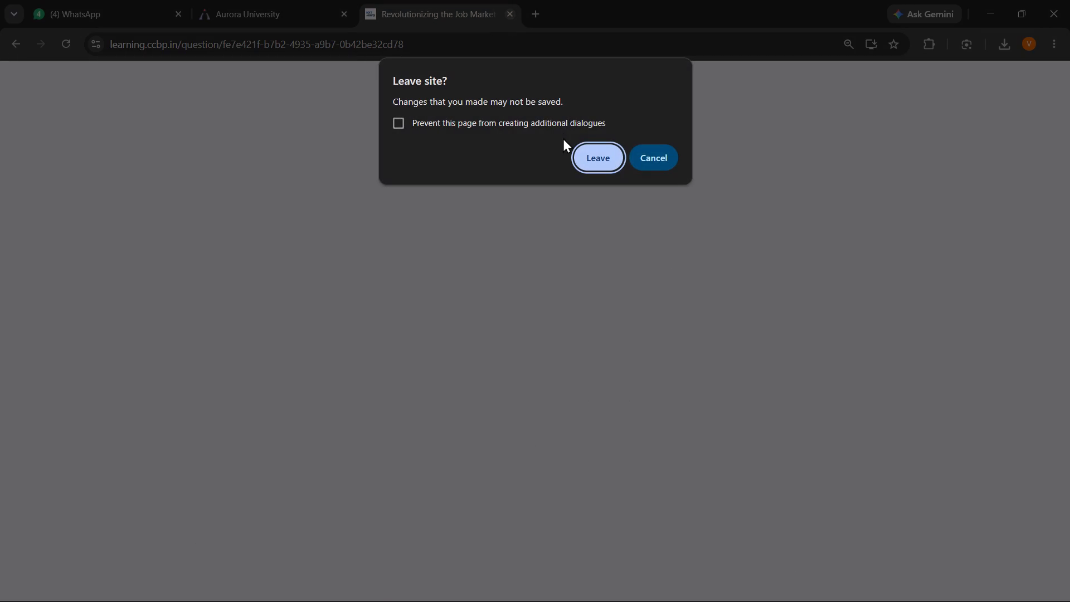
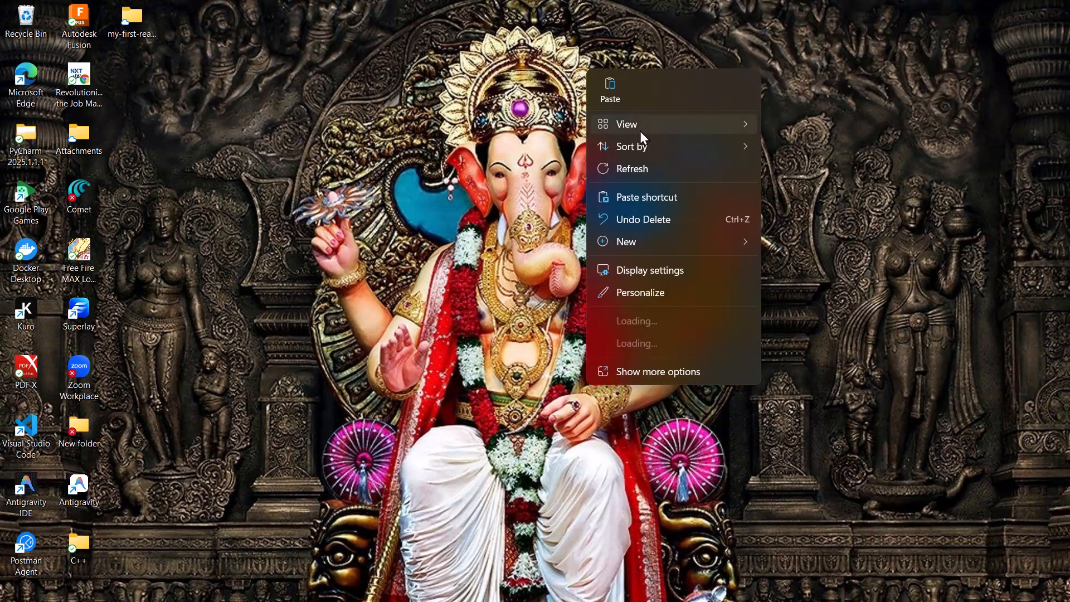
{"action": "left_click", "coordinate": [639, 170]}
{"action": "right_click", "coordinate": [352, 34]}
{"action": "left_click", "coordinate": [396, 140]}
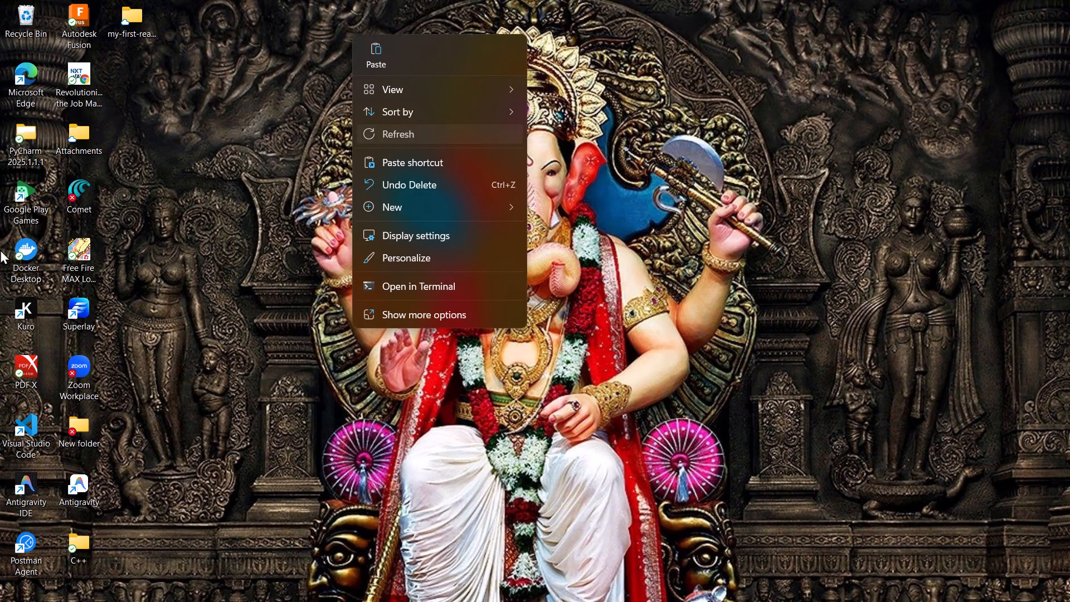
Launch the Kuro application from the desktop.
{"action": "double_click", "coordinate": [27, 314]}
{"action": "double_click", "coordinate": [38, 310]}
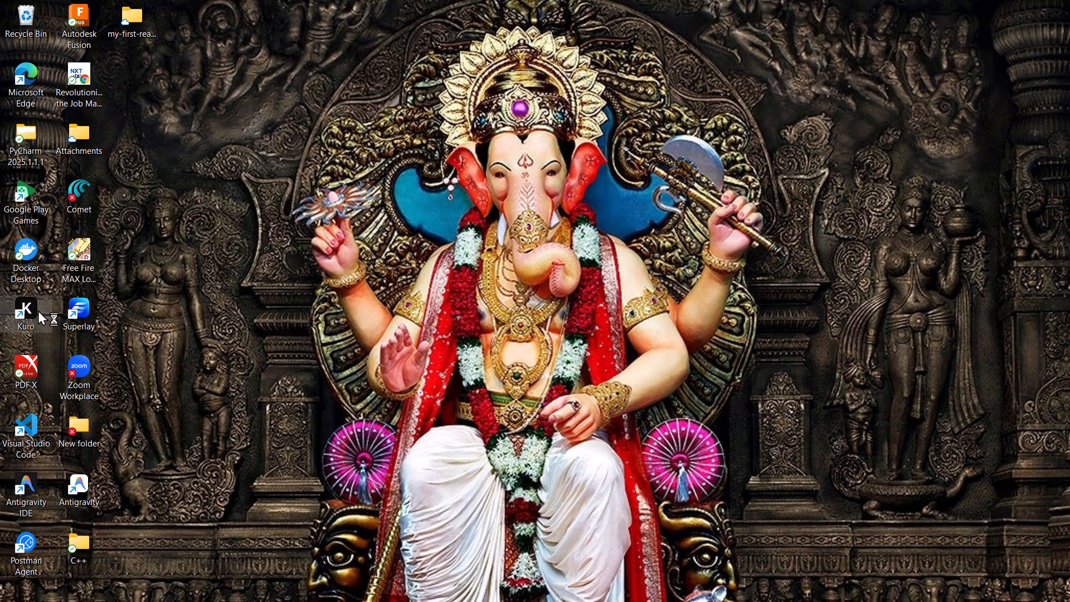
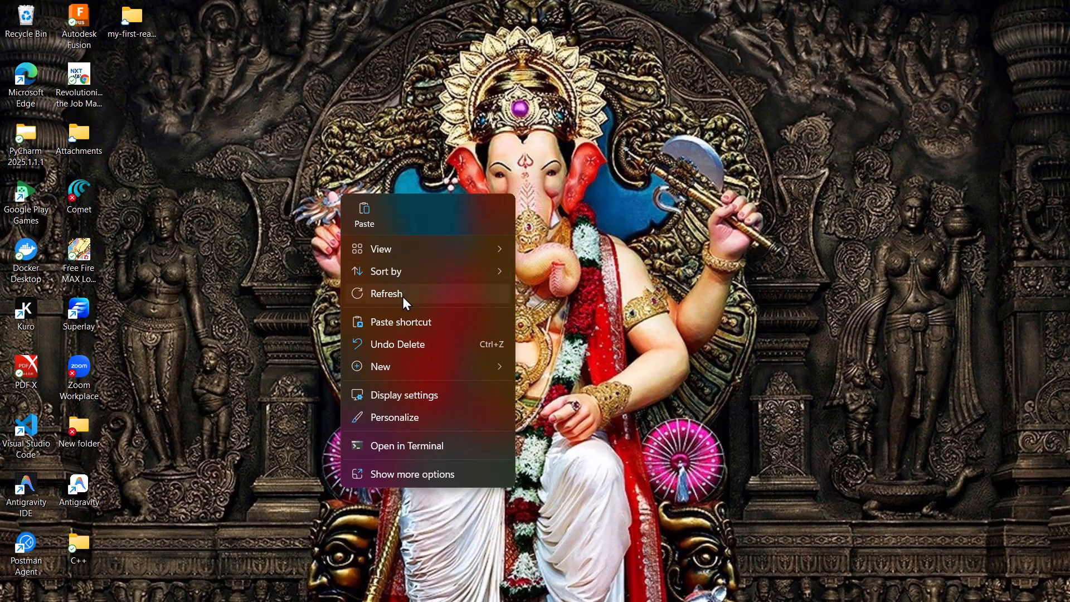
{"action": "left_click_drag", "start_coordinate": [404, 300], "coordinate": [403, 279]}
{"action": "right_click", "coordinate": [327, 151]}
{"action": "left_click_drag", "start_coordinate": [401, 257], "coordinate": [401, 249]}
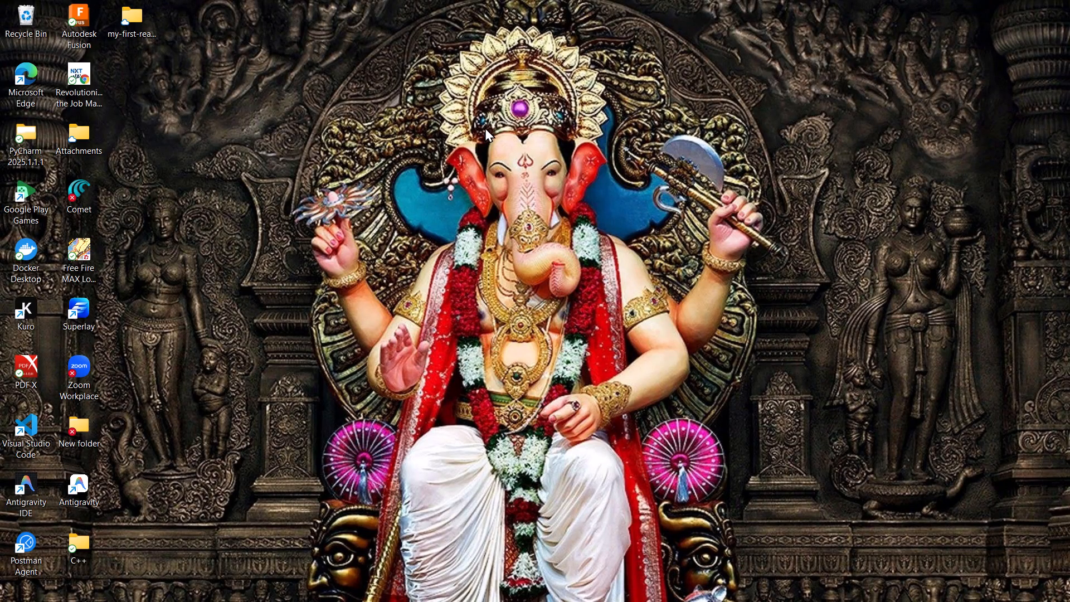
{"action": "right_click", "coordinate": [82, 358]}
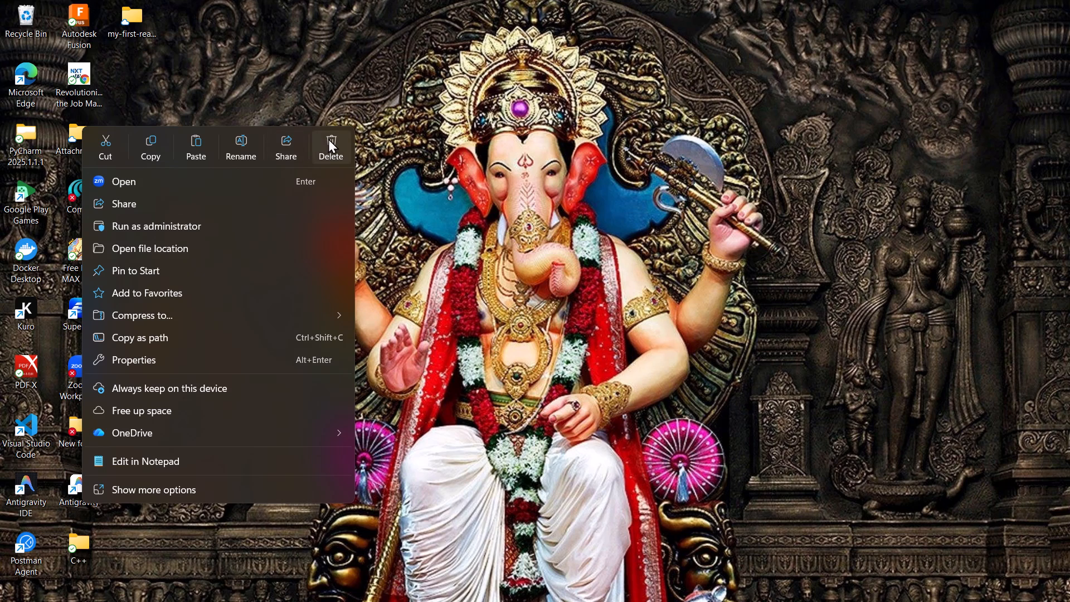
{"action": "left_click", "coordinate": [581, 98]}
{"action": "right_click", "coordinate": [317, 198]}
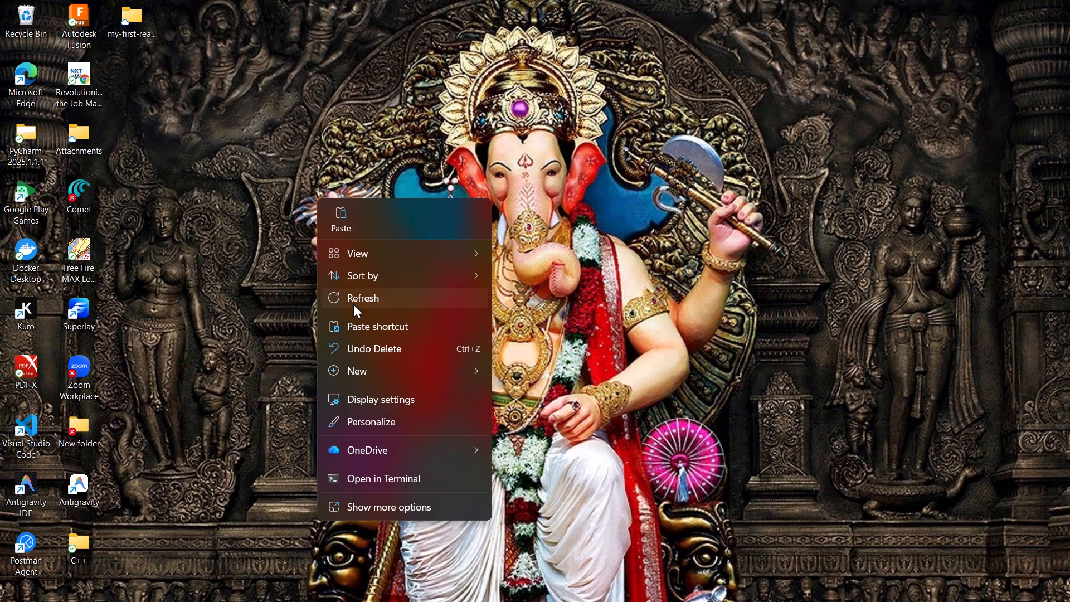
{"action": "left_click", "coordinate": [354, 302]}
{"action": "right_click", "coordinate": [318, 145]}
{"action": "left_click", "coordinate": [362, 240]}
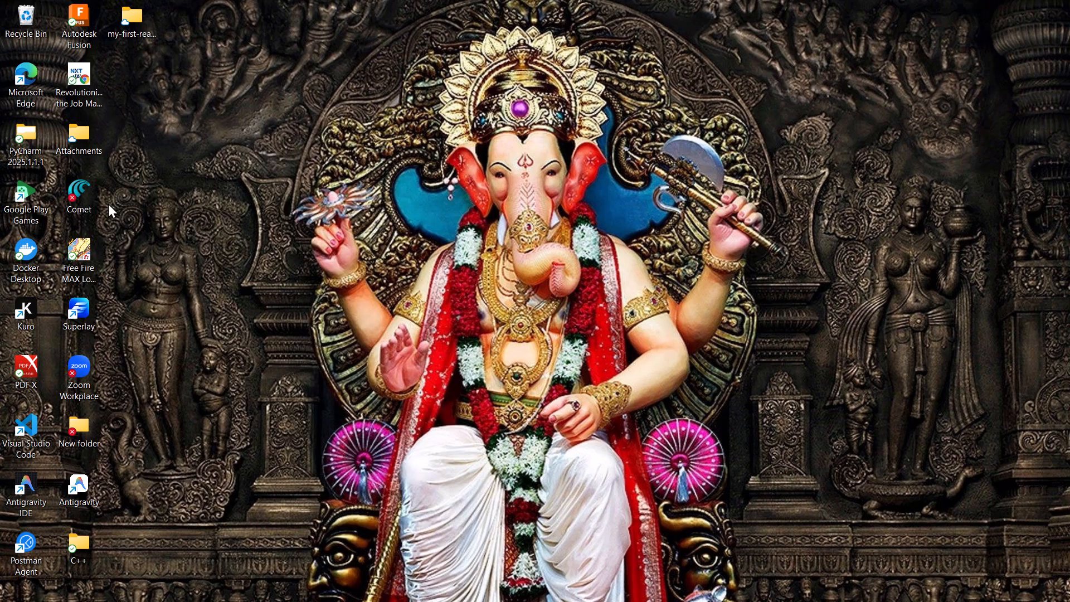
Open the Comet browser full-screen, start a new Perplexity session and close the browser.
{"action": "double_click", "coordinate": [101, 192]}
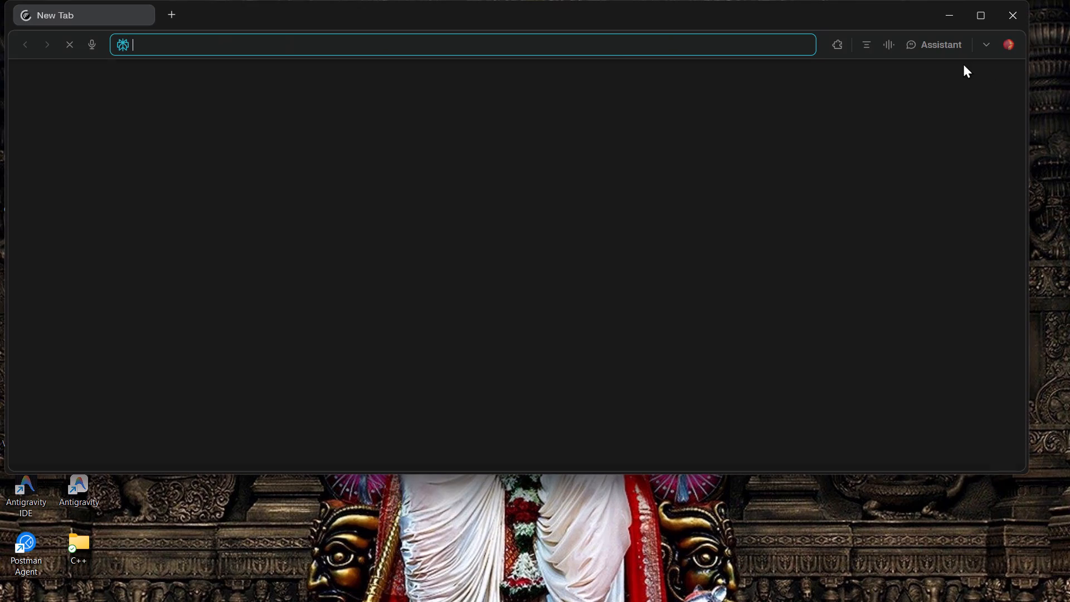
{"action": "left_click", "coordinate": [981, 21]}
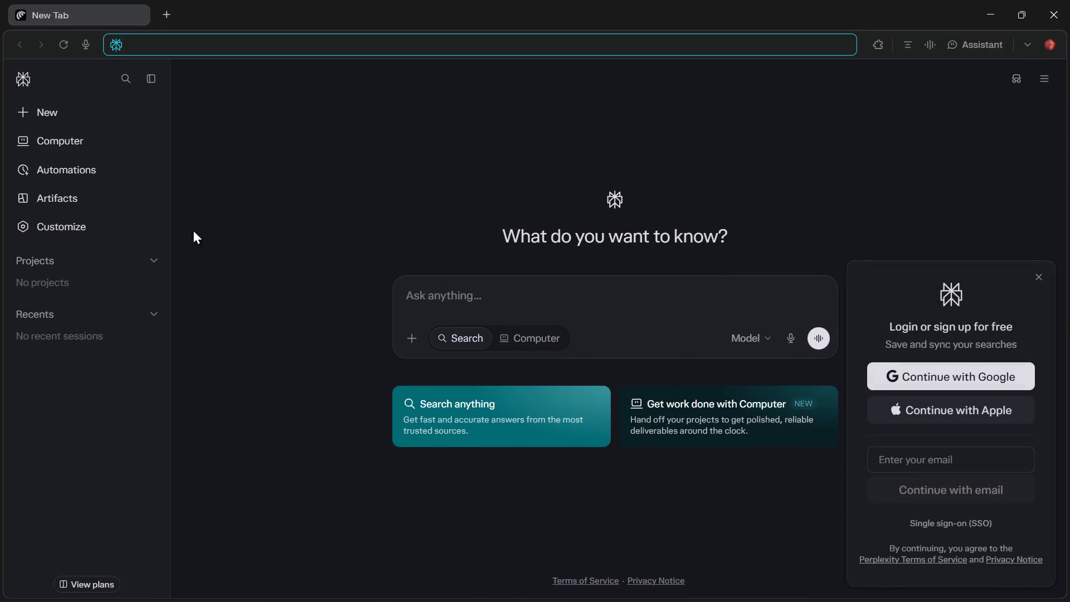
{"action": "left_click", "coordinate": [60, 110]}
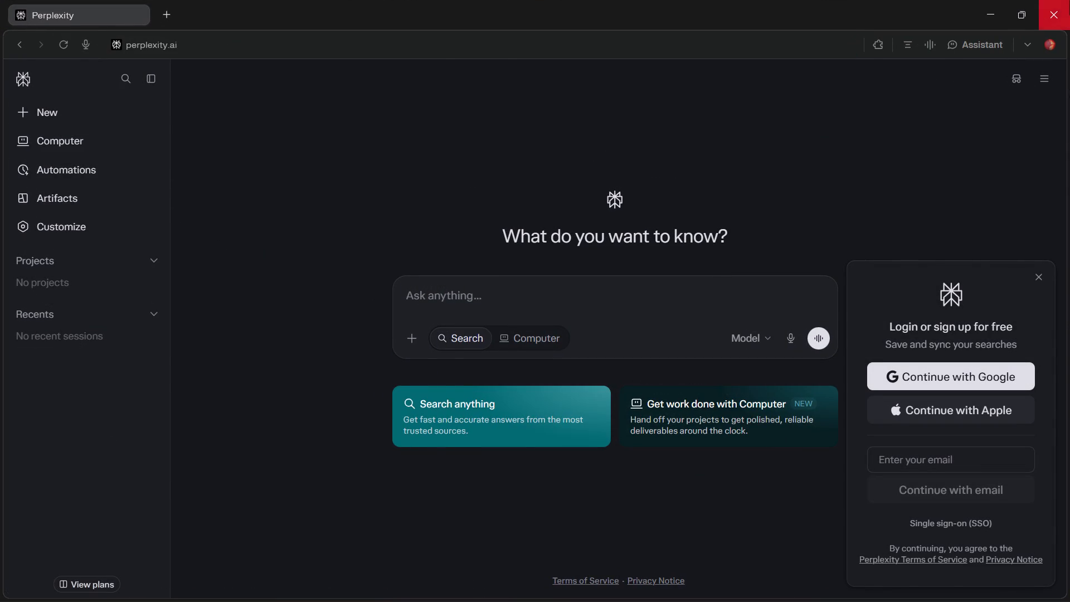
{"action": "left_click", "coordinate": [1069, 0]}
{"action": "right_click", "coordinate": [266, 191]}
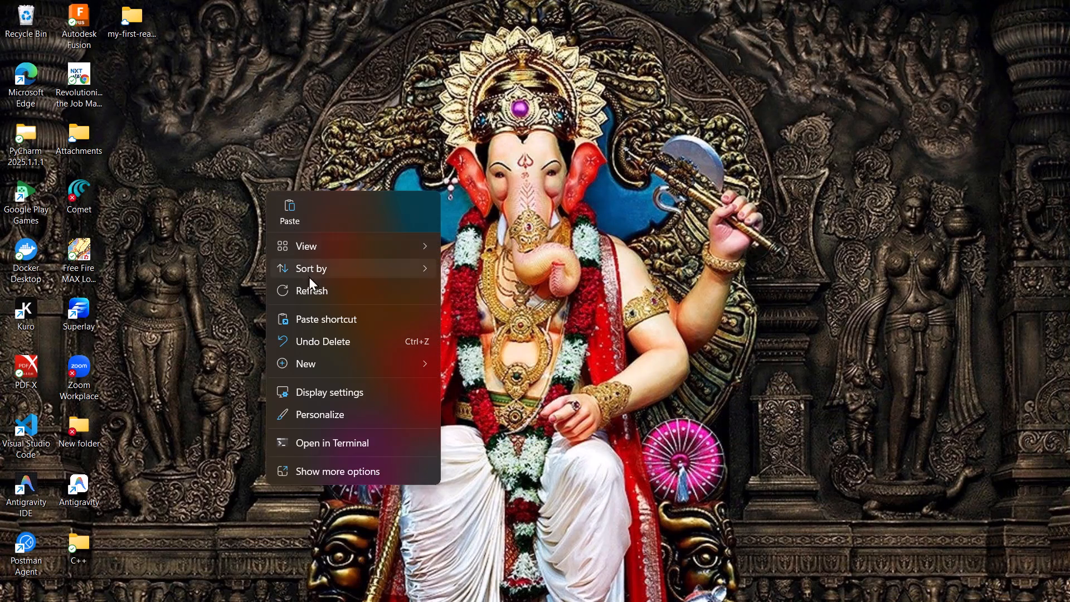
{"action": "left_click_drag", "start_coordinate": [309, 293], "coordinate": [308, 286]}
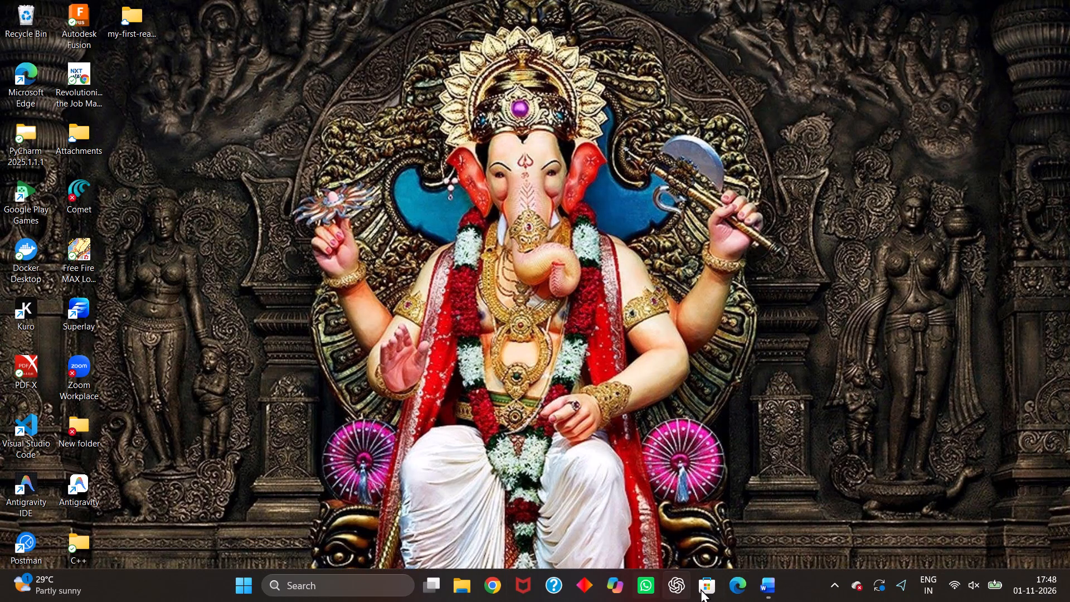
Close the FDS_Lab2 Word document, saving its changes to the Downloads folder.
{"action": "left_click", "coordinate": [794, 465]}
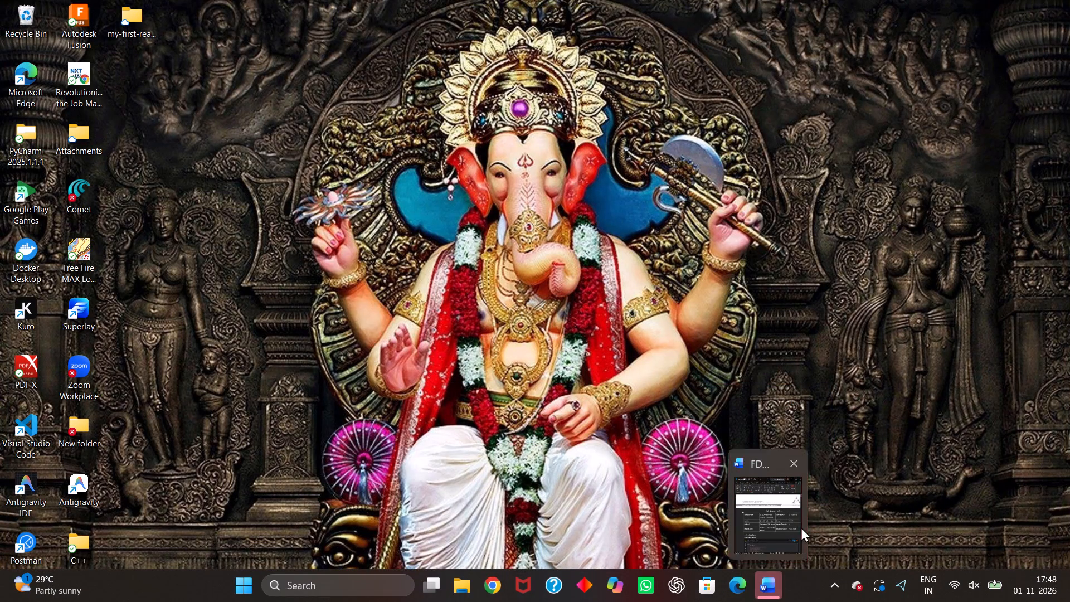
{"action": "left_click", "coordinate": [794, 469]}
{"action": "left_click", "coordinate": [791, 465]}
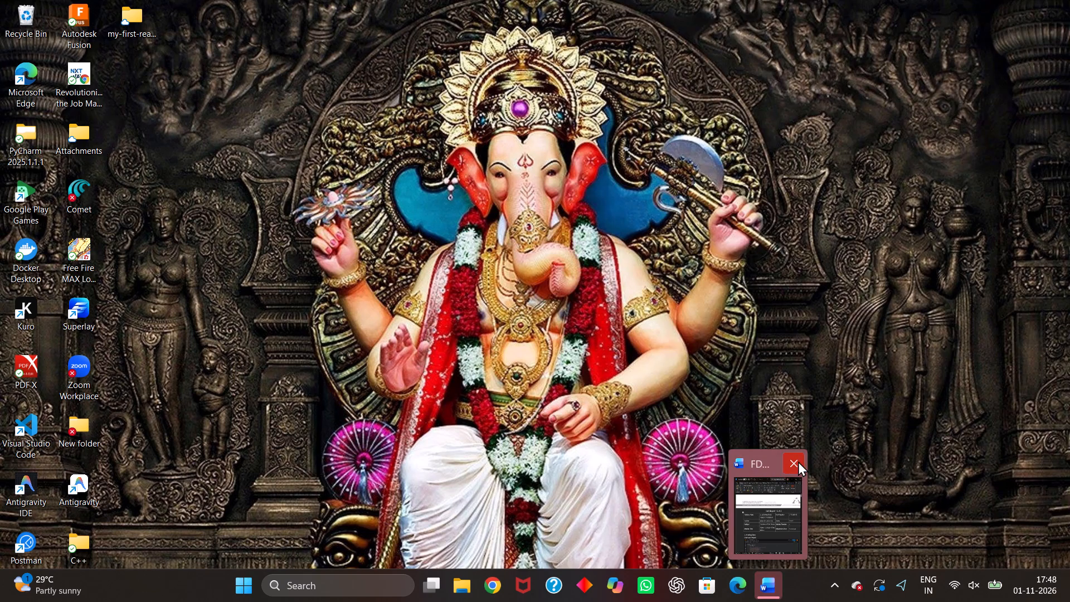
{"action": "left_click", "coordinate": [797, 460]}
{"action": "left_click", "coordinate": [796, 460]}
{"action": "double_click", "coordinate": [796, 460]}
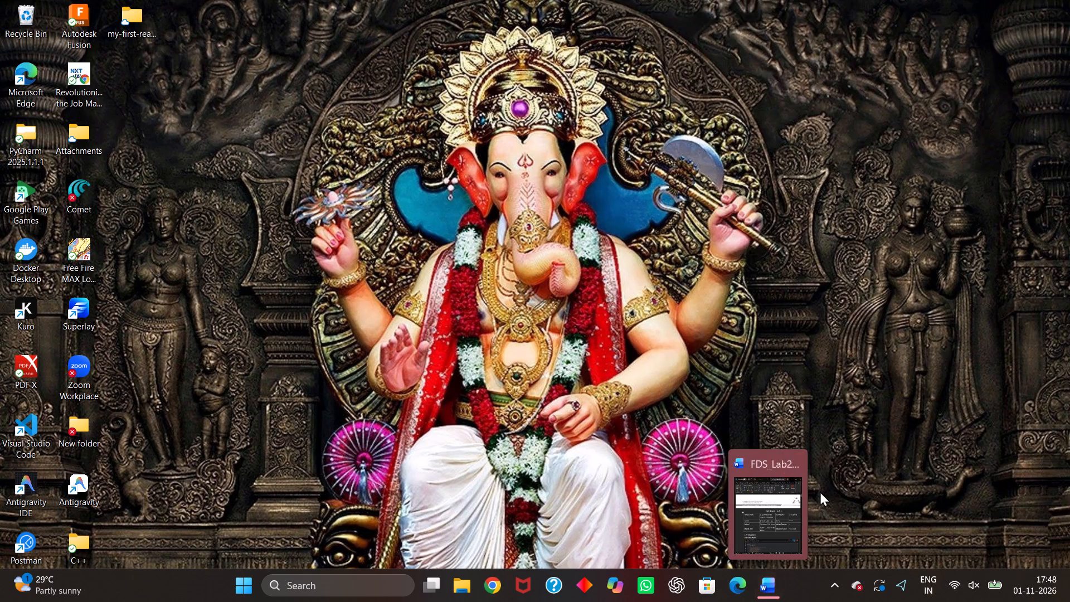
{"action": "left_click", "coordinate": [805, 460]}
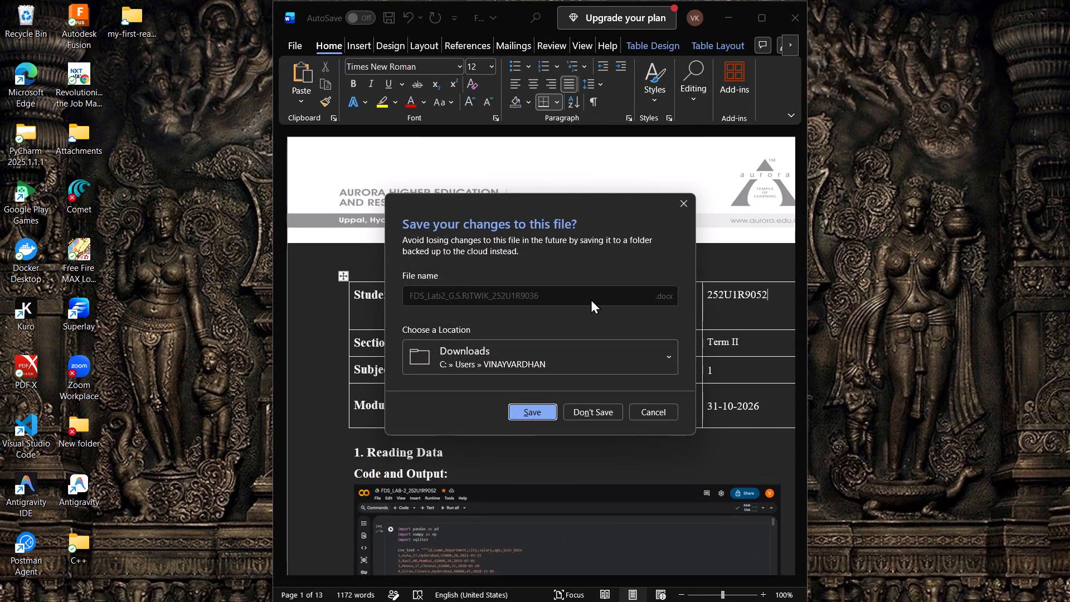
{"action": "left_click", "coordinate": [536, 418]}
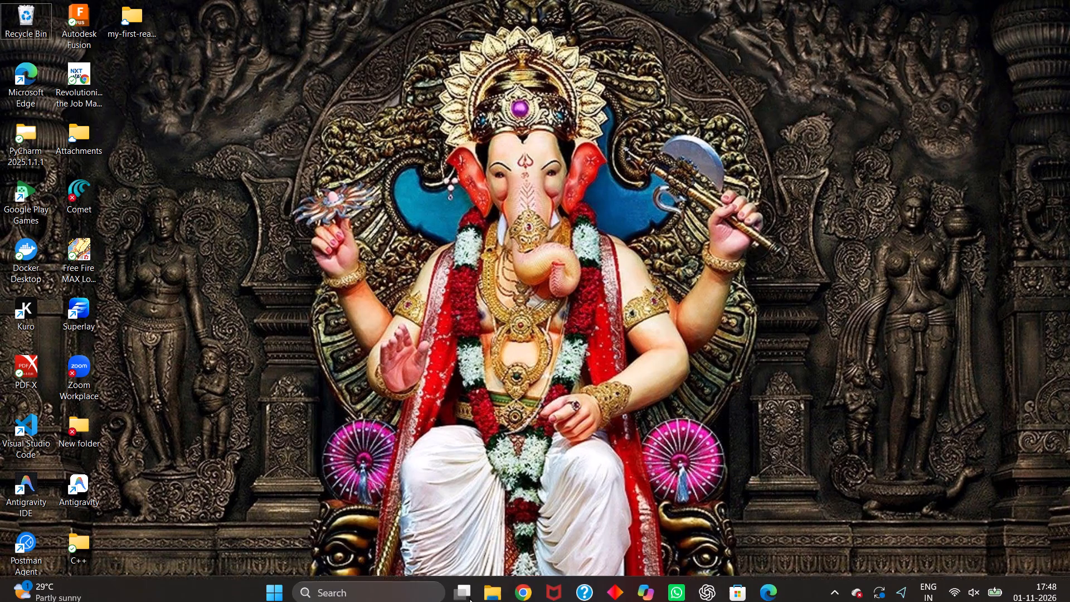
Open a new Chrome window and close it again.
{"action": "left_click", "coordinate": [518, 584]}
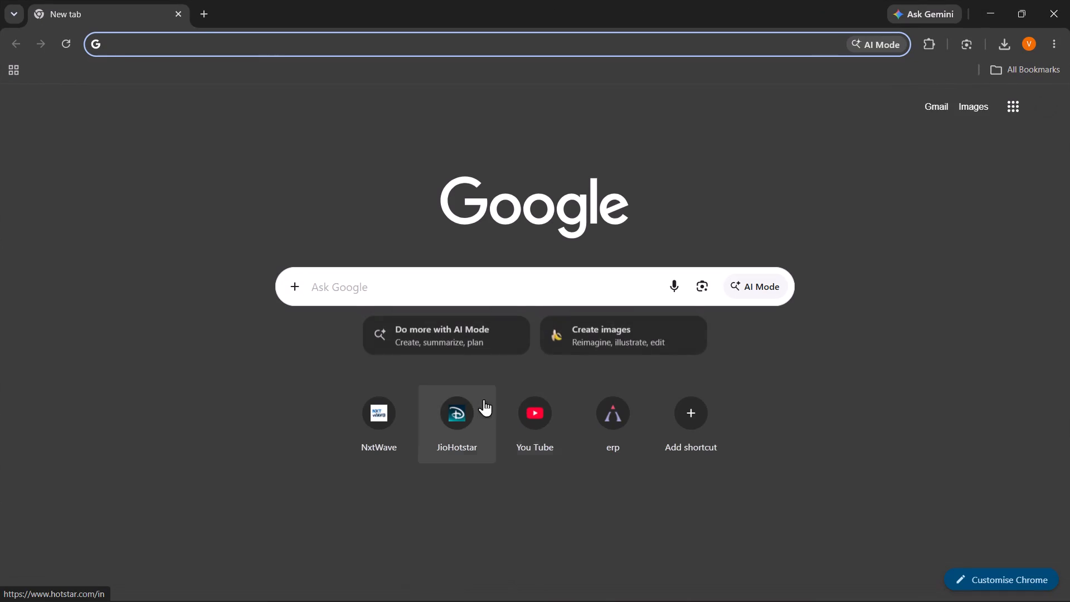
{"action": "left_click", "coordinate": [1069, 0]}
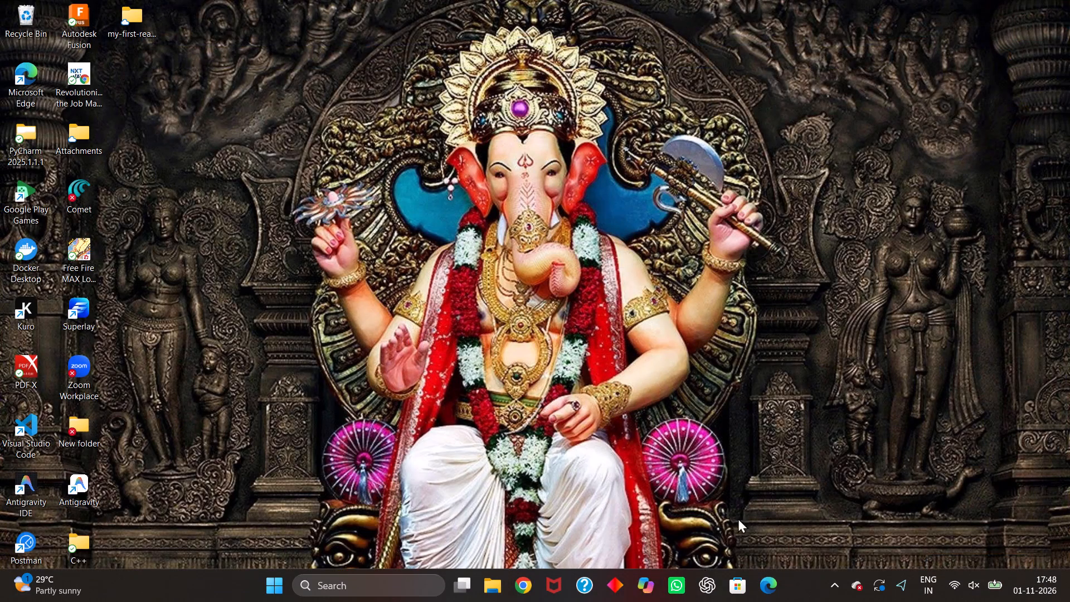
Open the Screenshots folder inside Pictures in File Explorer and look through the stored screenshots.
{"action": "double_click", "coordinate": [498, 587]}
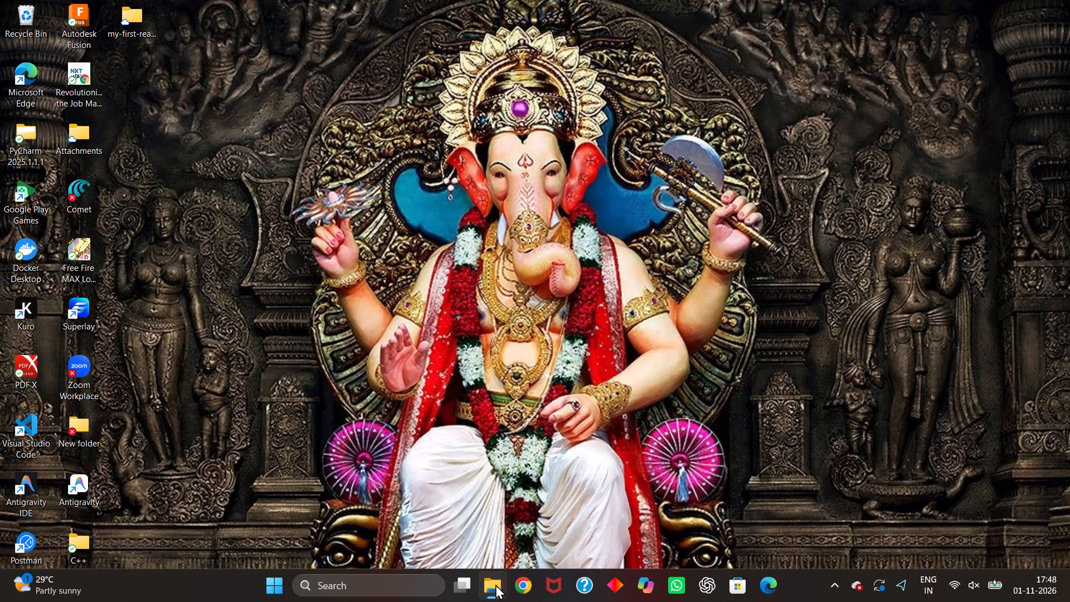
{"action": "left_click", "coordinate": [495, 584]}
{"action": "double_click", "coordinate": [182, 142]}
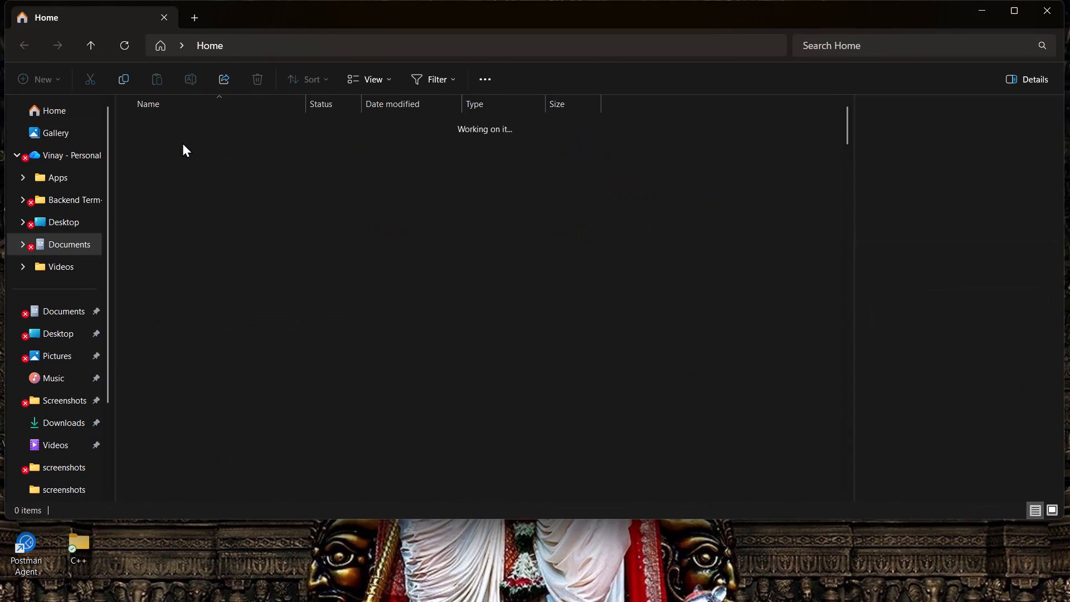
{"action": "double_click", "coordinate": [298, 149]}
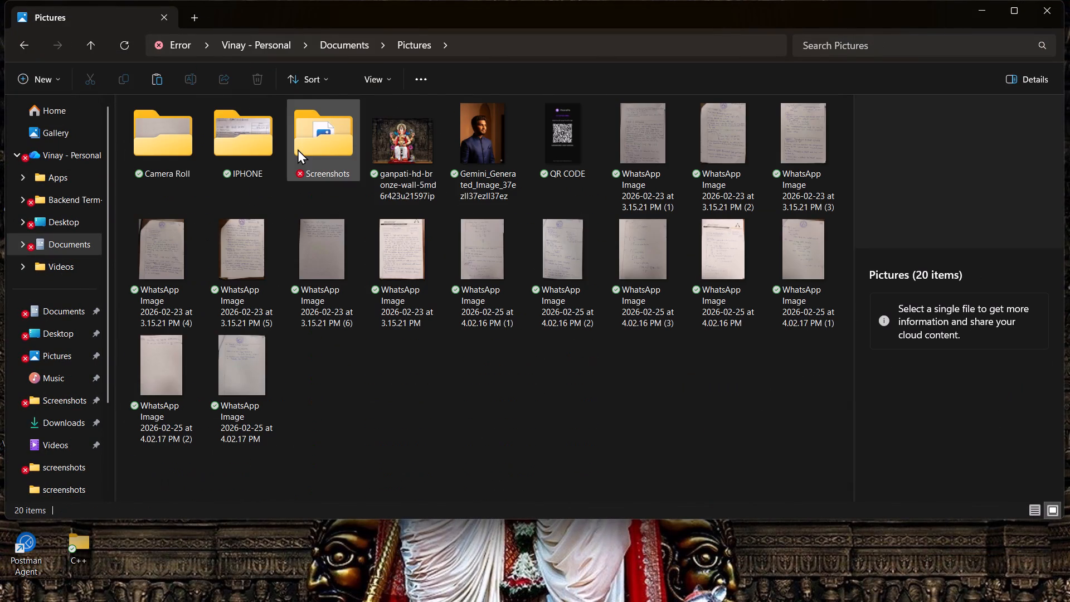
{"action": "double_click", "coordinate": [319, 149]}
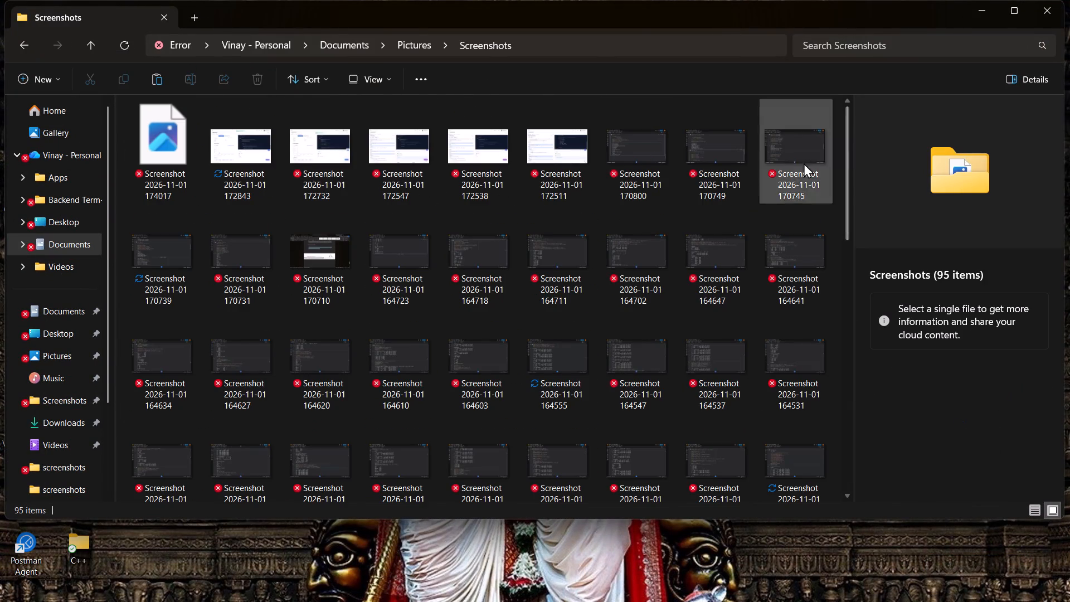
{"action": "scroll", "coordinate": [586, 263], "scroll_direction": "down", "scroll_amount": 7}
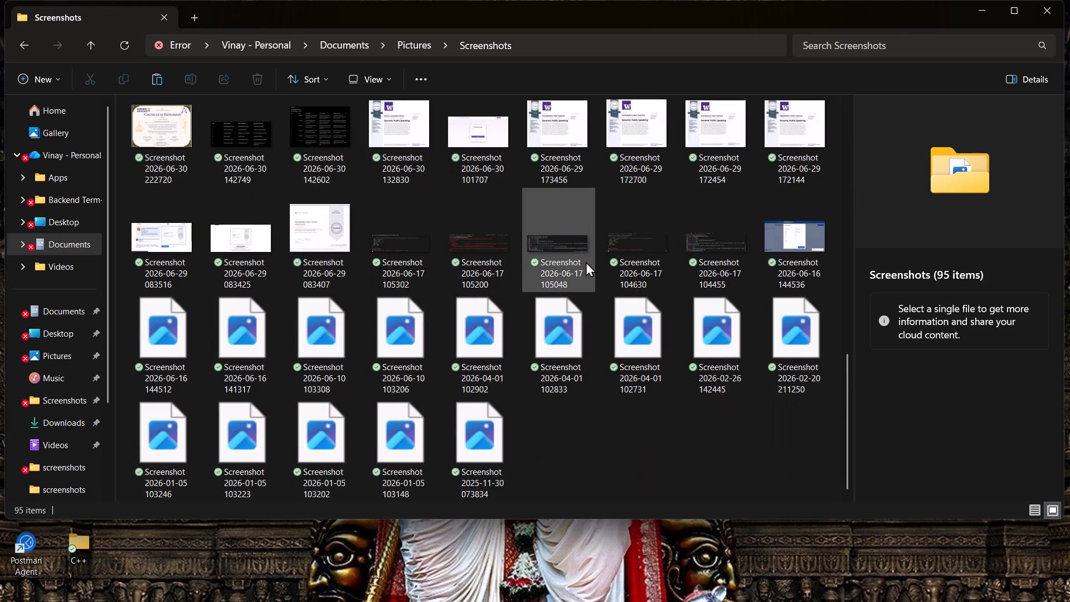
{"action": "scroll", "coordinate": [586, 261], "scroll_direction": "up", "scroll_amount": 2}
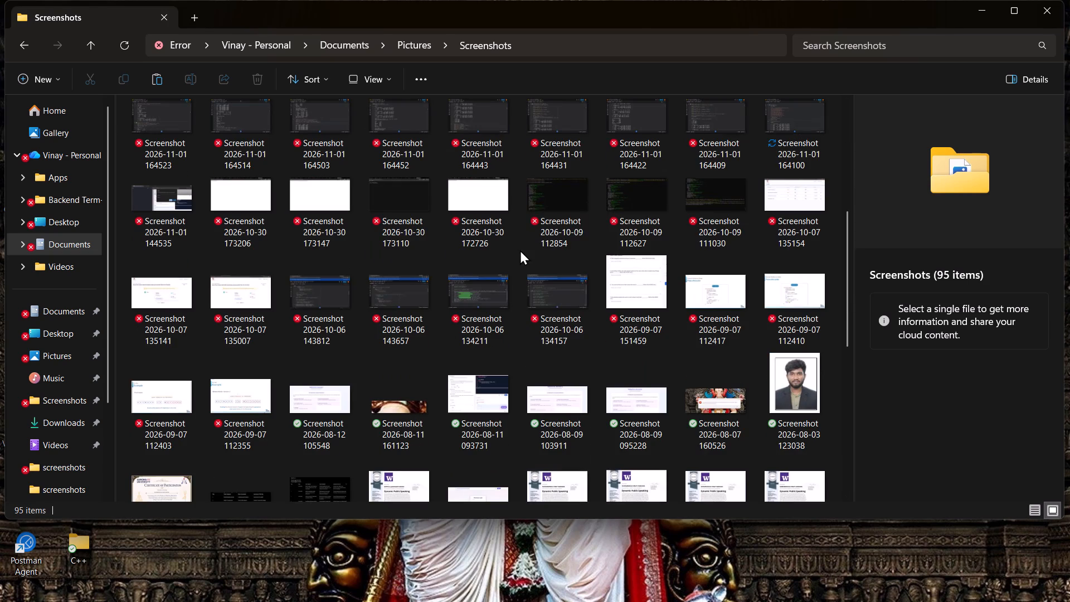
{"action": "scroll", "coordinate": [520, 250], "scroll_direction": "up", "scroll_amount": 5}
{"action": "scroll", "coordinate": [519, 250], "scroll_direction": "down", "scroll_amount": 5}
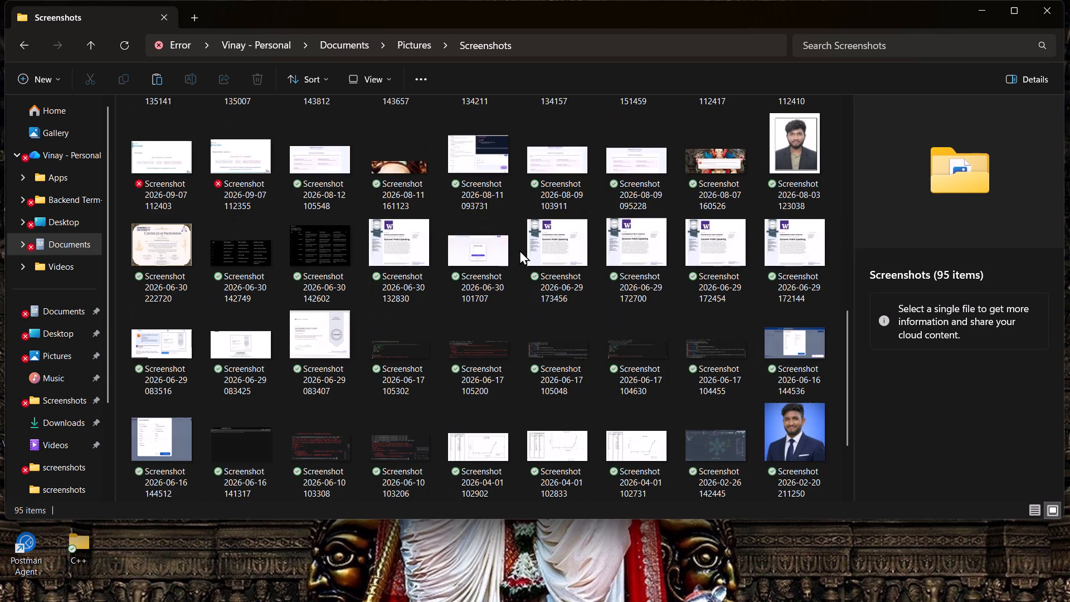
{"action": "scroll", "coordinate": [519, 250], "scroll_direction": "down", "scroll_amount": 1}
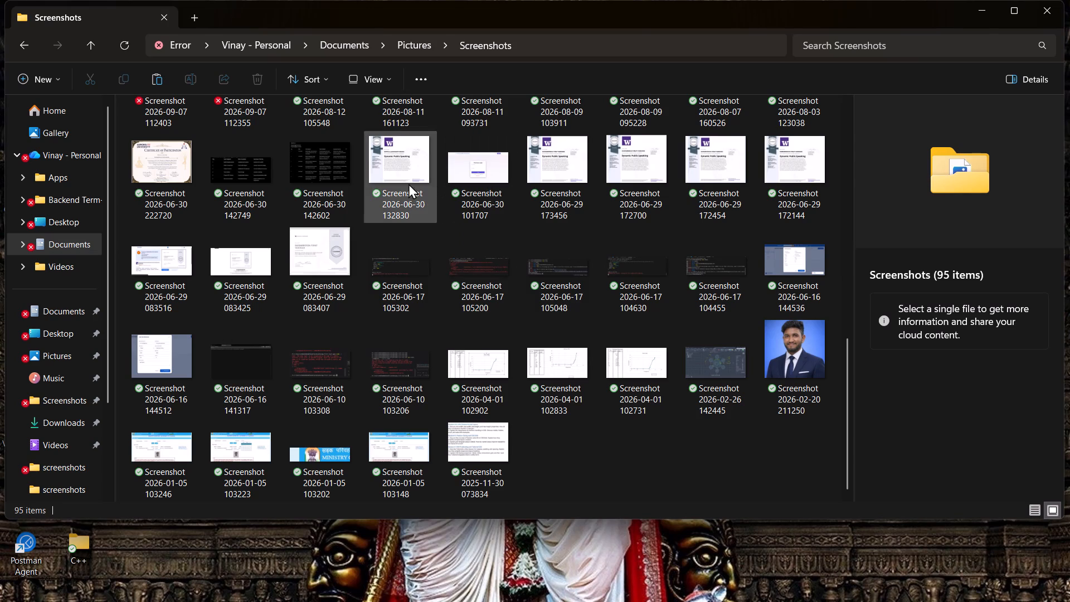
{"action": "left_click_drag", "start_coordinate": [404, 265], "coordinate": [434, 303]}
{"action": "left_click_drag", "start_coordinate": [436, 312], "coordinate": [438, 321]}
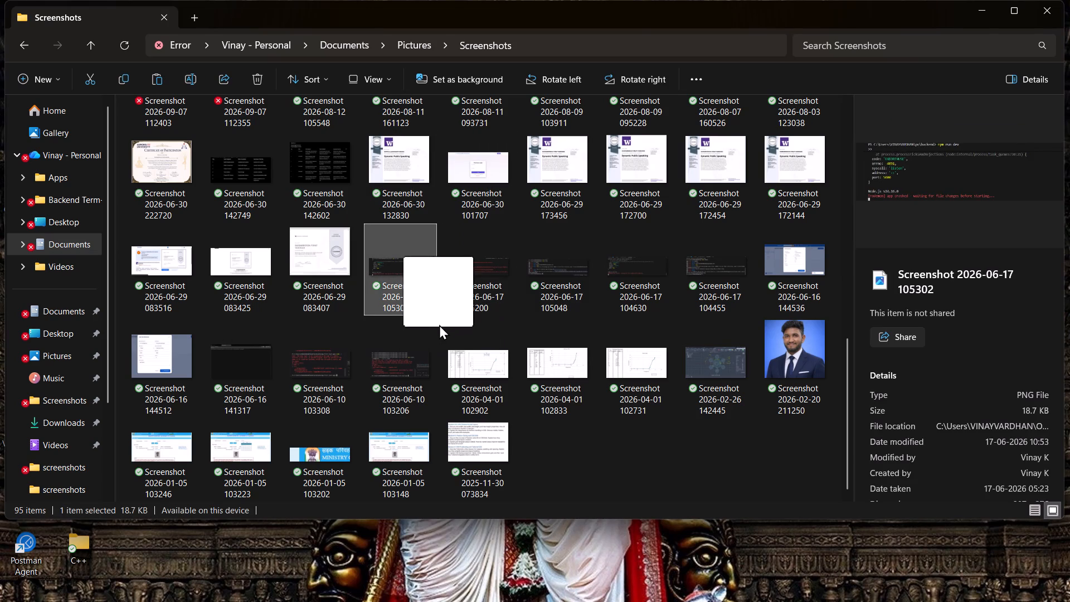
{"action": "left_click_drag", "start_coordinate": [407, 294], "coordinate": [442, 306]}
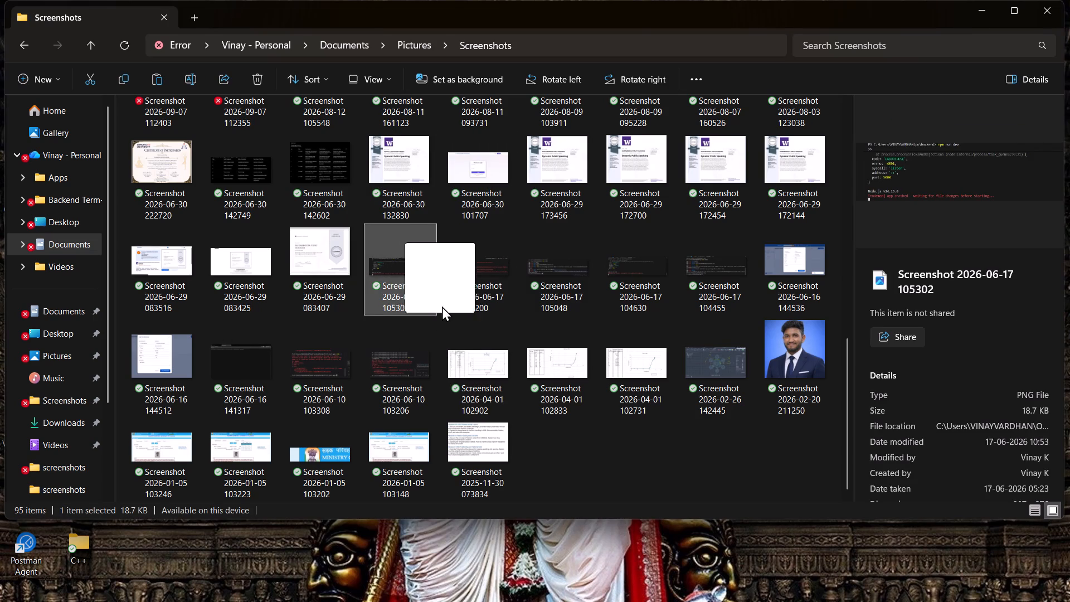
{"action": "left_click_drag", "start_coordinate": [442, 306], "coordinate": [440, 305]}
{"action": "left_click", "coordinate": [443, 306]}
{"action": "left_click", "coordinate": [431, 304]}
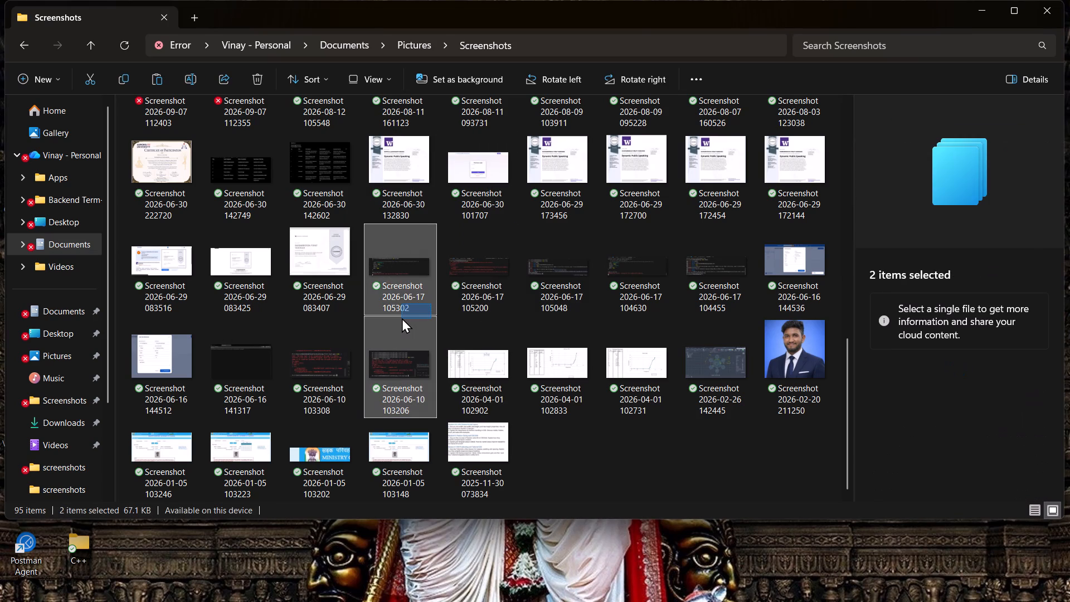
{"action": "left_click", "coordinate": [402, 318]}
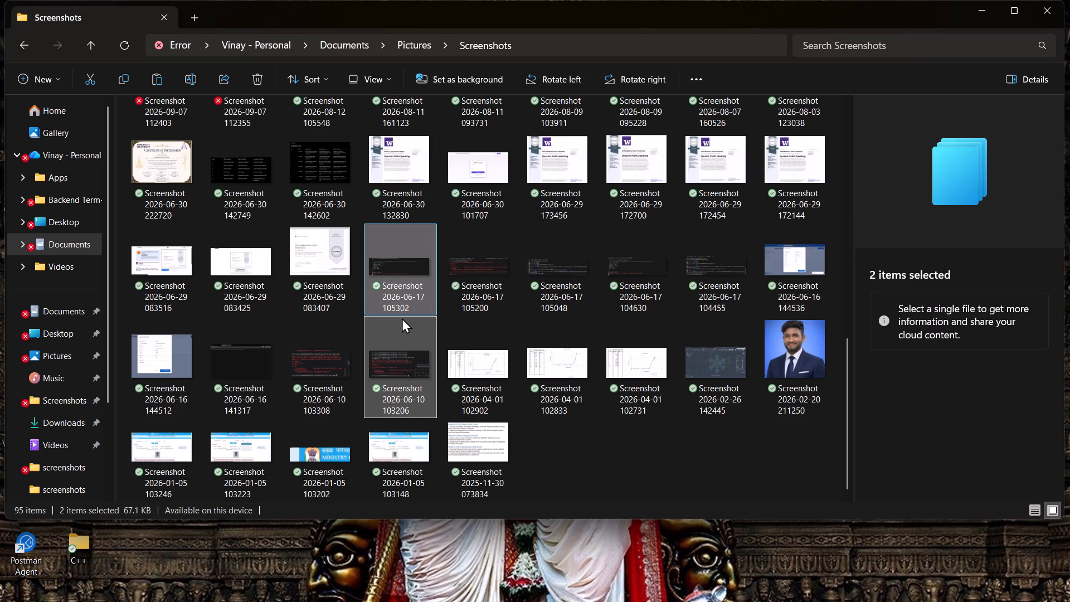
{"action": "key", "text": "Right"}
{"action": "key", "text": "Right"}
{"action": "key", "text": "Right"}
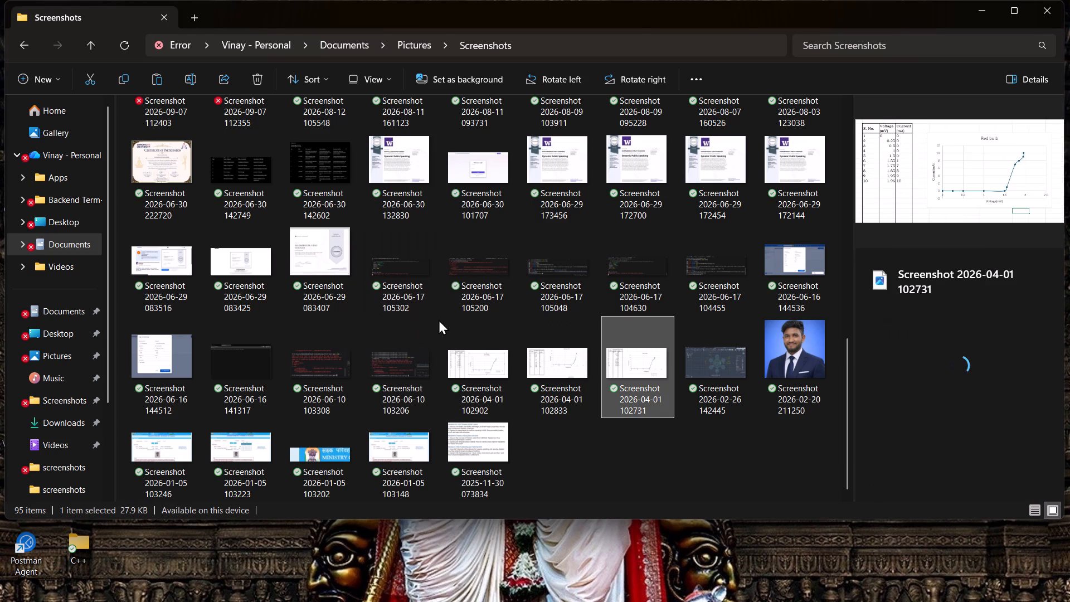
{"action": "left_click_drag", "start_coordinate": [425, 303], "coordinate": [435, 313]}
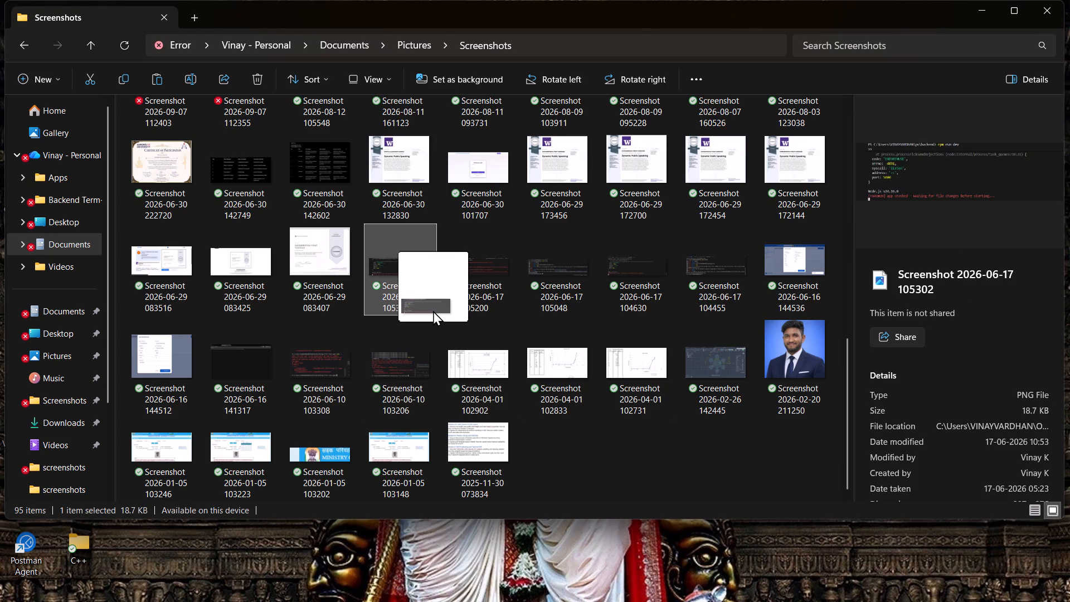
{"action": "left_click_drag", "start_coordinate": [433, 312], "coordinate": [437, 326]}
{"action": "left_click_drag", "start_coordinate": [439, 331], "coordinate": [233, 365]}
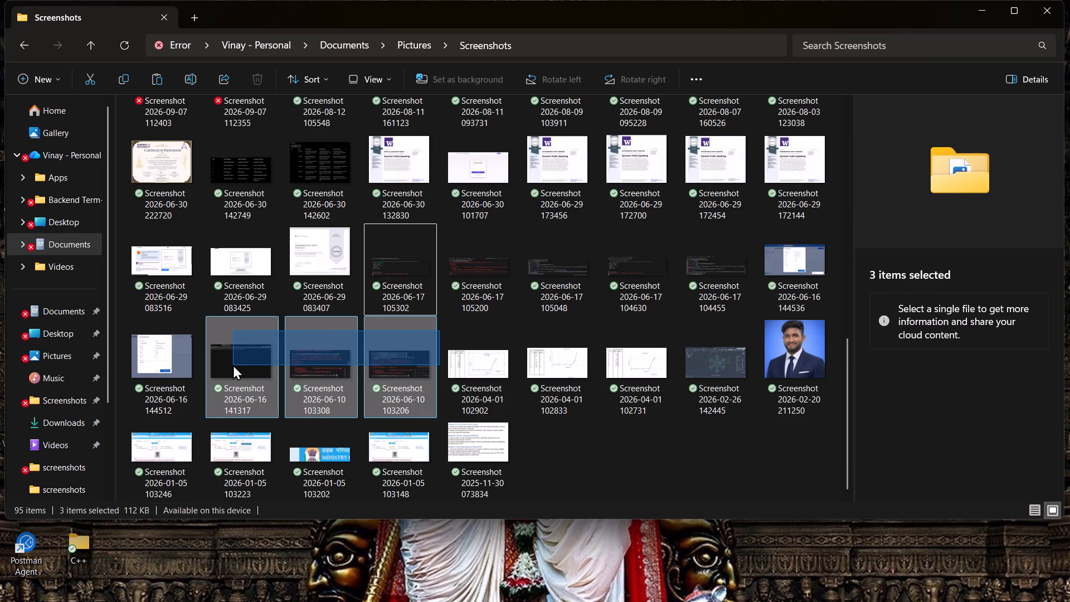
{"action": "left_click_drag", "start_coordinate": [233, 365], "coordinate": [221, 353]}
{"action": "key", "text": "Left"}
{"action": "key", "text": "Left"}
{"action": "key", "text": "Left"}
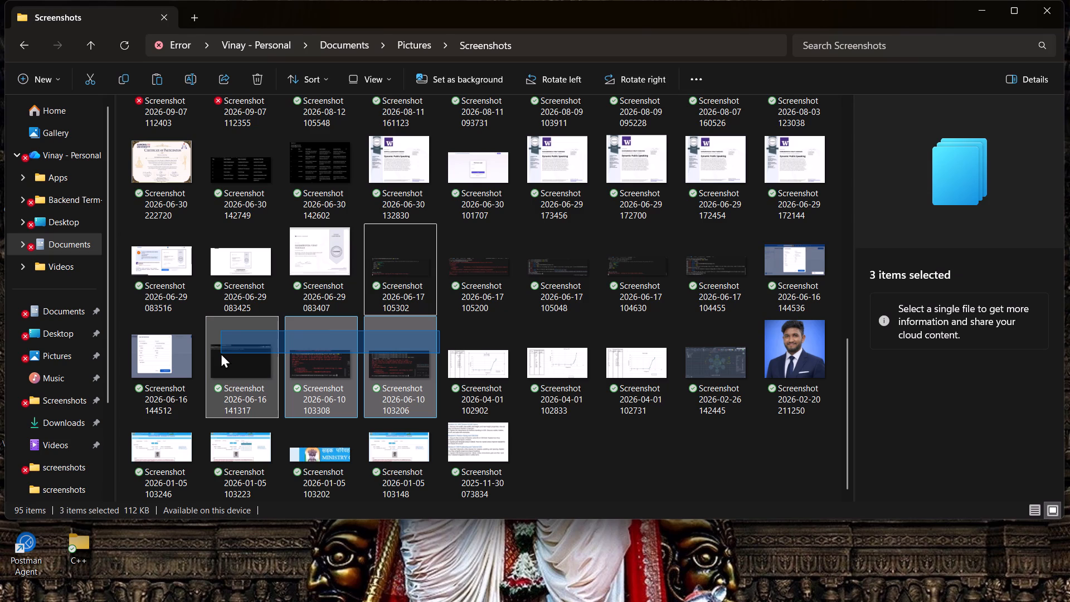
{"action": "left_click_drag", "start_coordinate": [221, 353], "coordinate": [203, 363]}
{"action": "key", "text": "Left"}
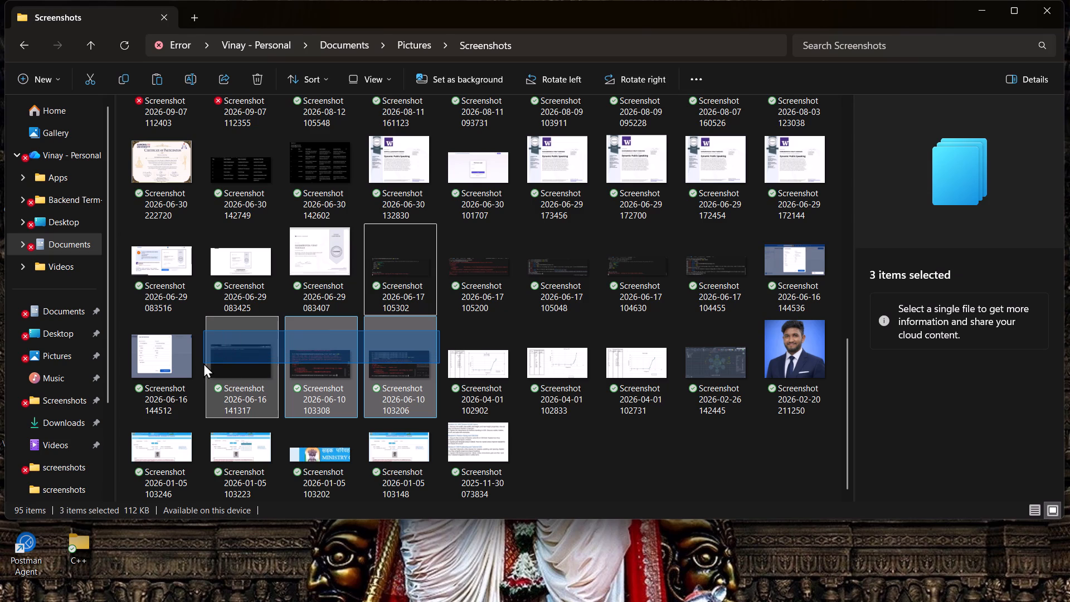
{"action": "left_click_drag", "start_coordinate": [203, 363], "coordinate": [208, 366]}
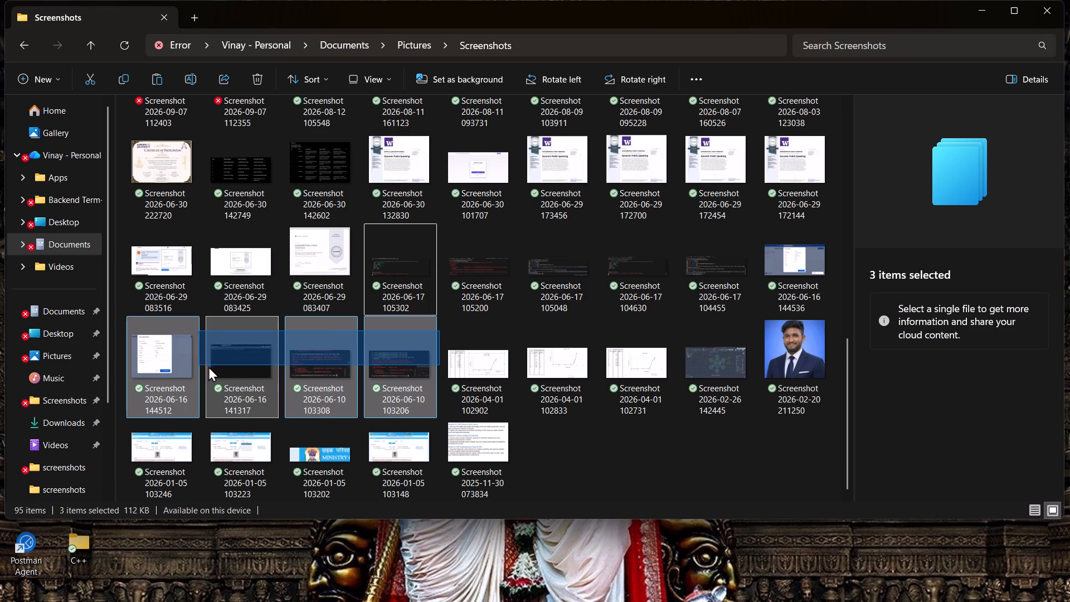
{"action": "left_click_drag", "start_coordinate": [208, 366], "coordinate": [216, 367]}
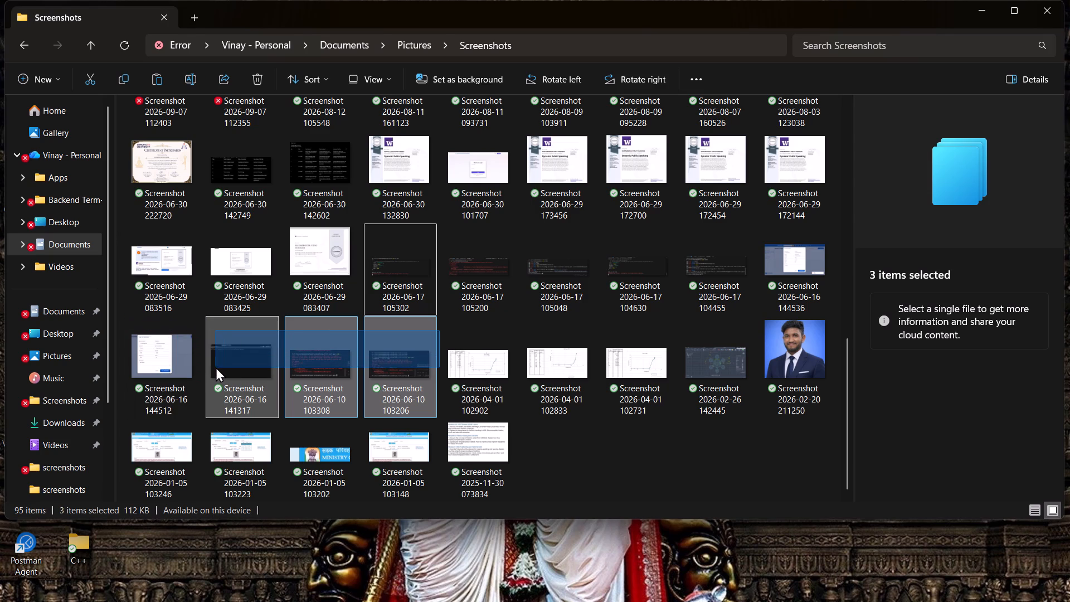
{"action": "left_click_drag", "start_coordinate": [216, 367], "coordinate": [215, 367]}
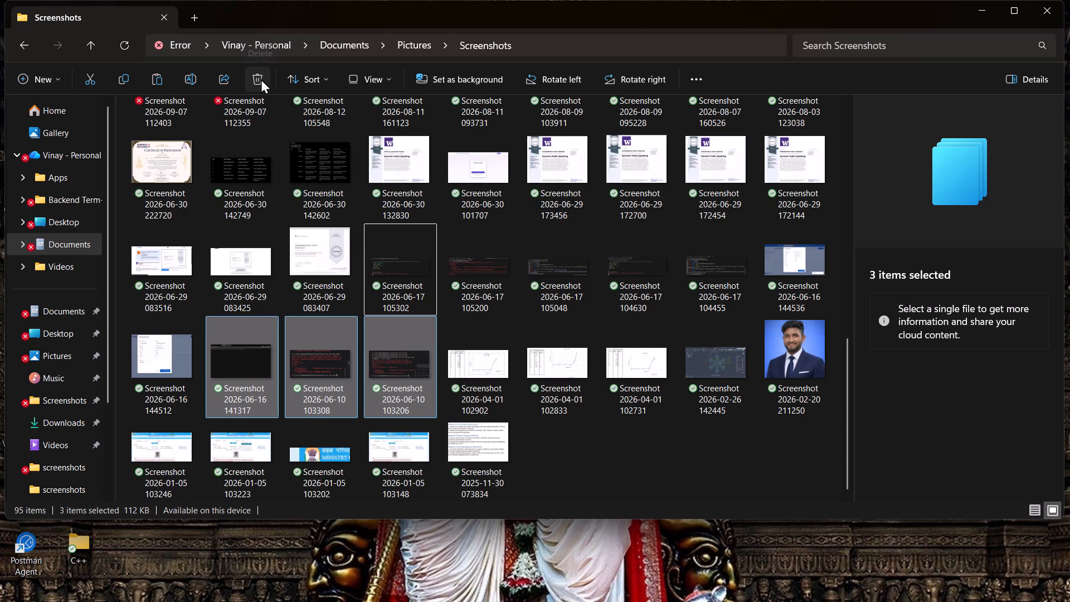
{"action": "left_click", "coordinate": [692, 492]}
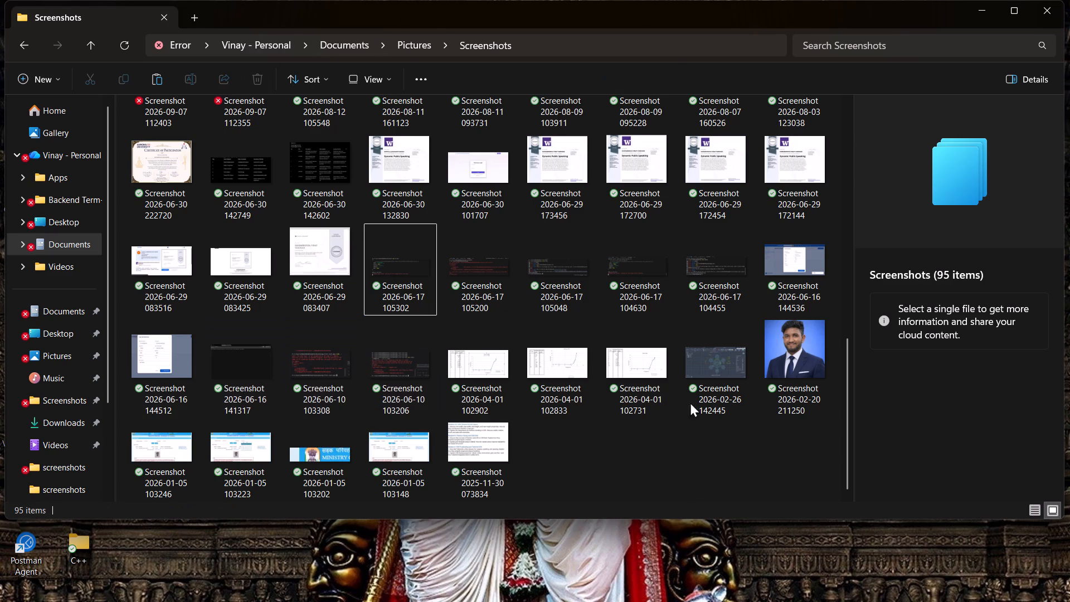
{"action": "left_click_drag", "start_coordinate": [701, 371], "coordinate": [674, 381]}
{"action": "left_click_drag", "start_coordinate": [675, 406], "coordinate": [660, 407]}
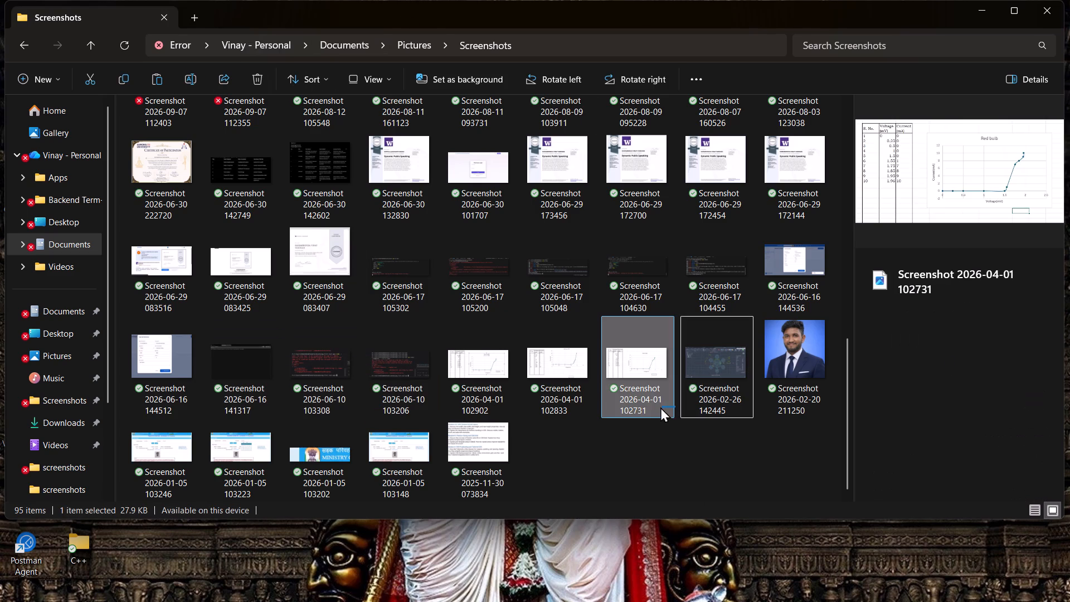
{"action": "left_click_drag", "start_coordinate": [660, 407], "coordinate": [237, 381]}
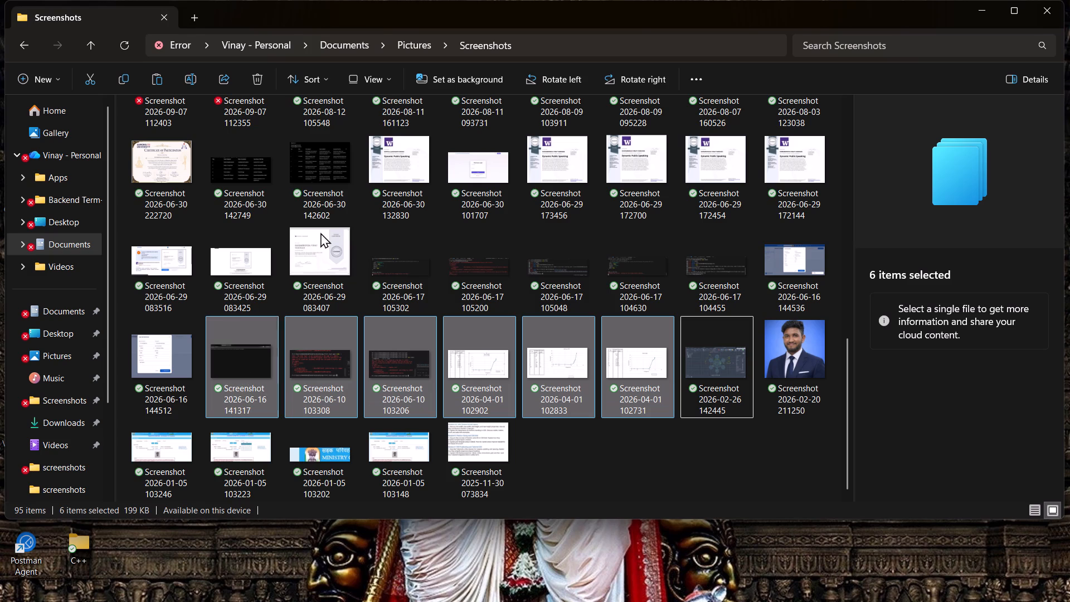
{"action": "left_click", "coordinate": [255, 85]}
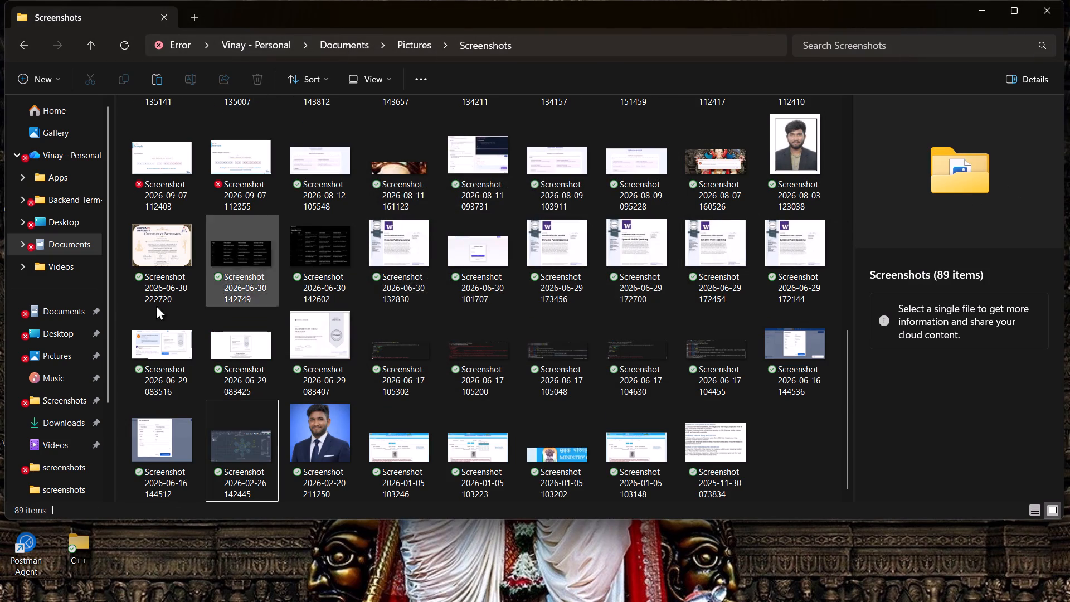
Look through the remaining images in the Screenshots folder.
{"action": "left_click", "coordinate": [61, 405]}
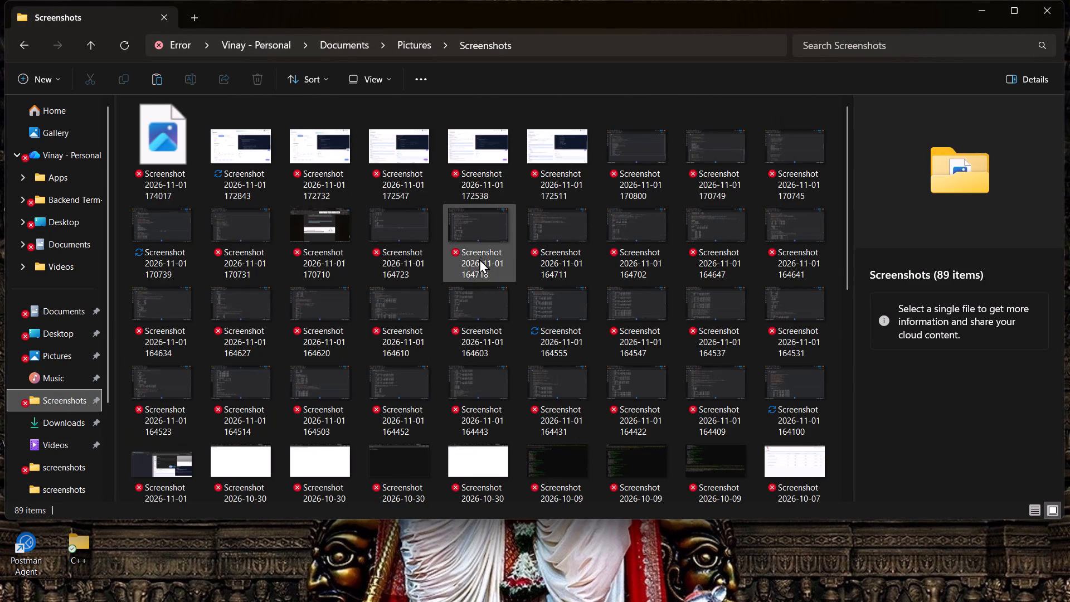
{"action": "scroll", "coordinate": [480, 255], "scroll_direction": "down", "scroll_amount": 2}
{"action": "scroll", "coordinate": [480, 255], "scroll_direction": "up", "scroll_amount": 1}
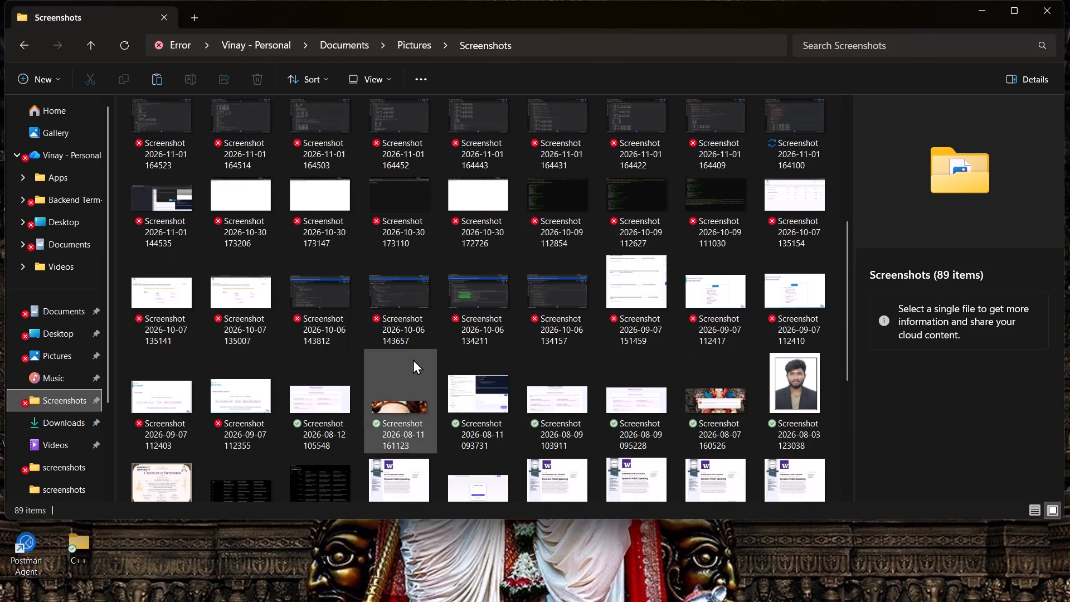
{"action": "scroll", "coordinate": [511, 264], "scroll_direction": "down", "scroll_amount": 6}
Open the Pictures folder and view WhatsApp Image 2026-02-23 at 3.15.21 PM (1).
{"action": "left_click", "coordinate": [53, 354]}
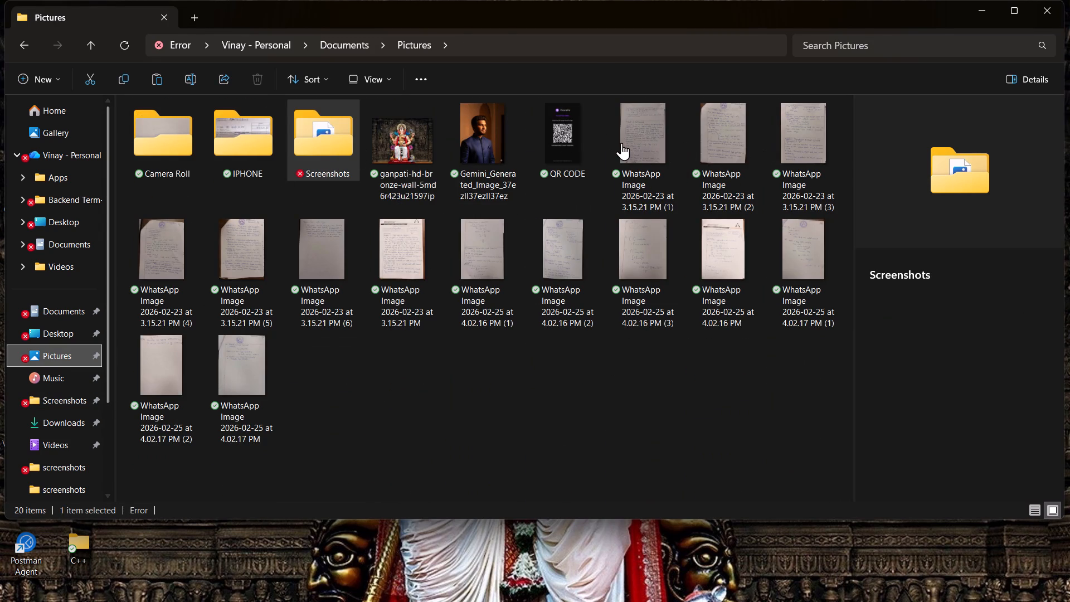
{"action": "left_click_drag", "start_coordinate": [621, 143], "coordinate": [635, 149]}
{"action": "left_click", "coordinate": [637, 151]}
{"action": "left_click_drag", "start_coordinate": [641, 152], "coordinate": [654, 156]}
{"action": "left_click_drag", "start_coordinate": [670, 164], "coordinate": [669, 196]}
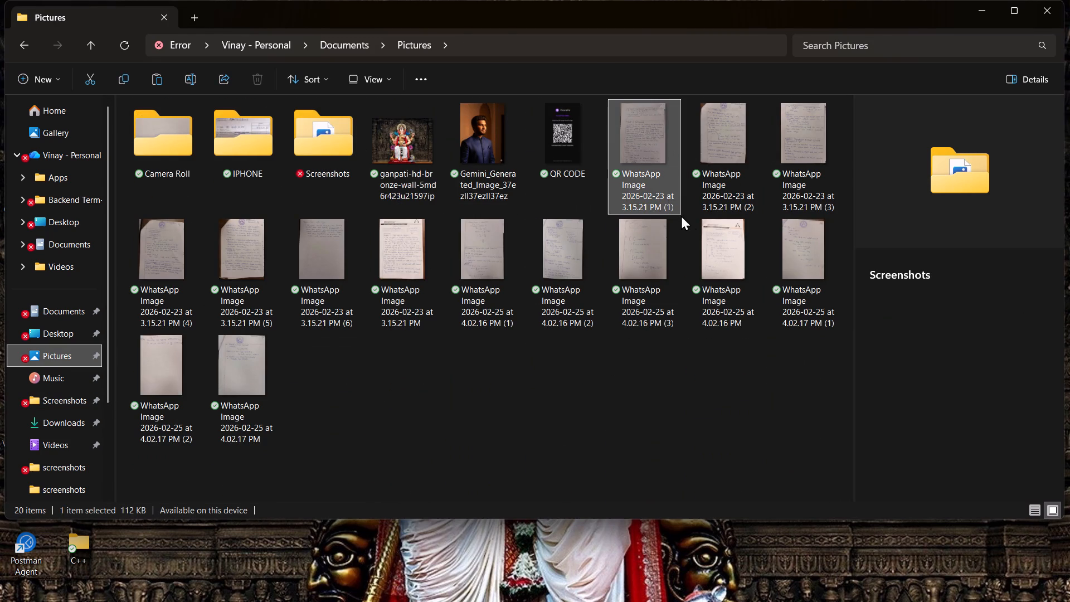
{"action": "left_click_drag", "start_coordinate": [680, 212], "coordinate": [691, 231]}
{"action": "left_click_drag", "start_coordinate": [533, 265], "coordinate": [547, 289]}
{"action": "left_click_drag", "start_coordinate": [542, 289], "coordinate": [537, 281]}
{"action": "left_click_drag", "start_coordinate": [537, 279], "coordinate": [537, 279]}
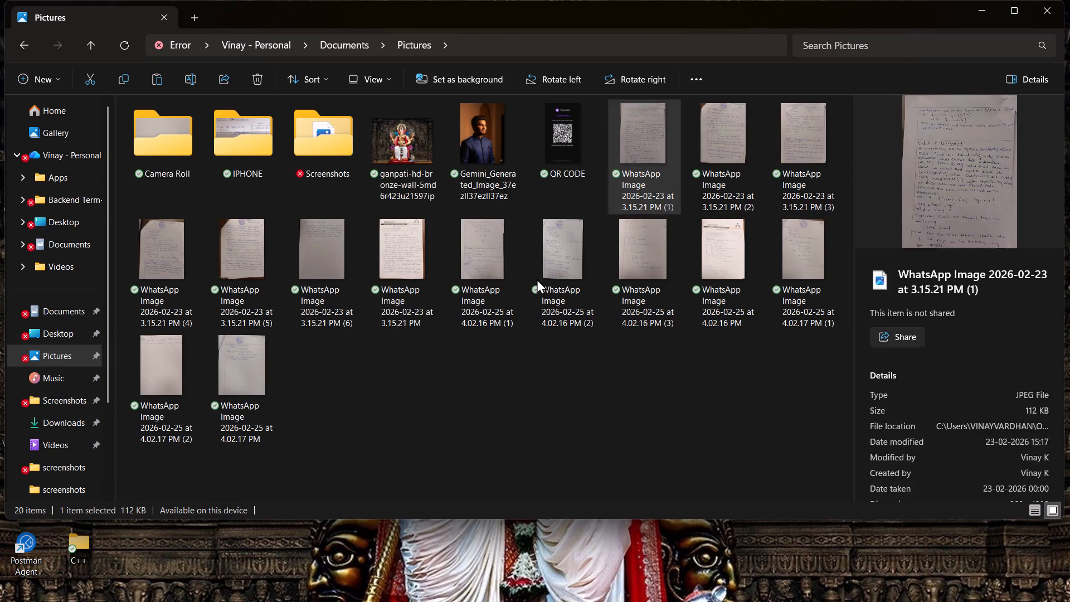
Delete the eleven WhatsApp images from 2026-02-23 at 3.15.21 PM (4) through 2026-02-25 at 4.02.17 PM in Pictures.
{"action": "left_click_drag", "start_coordinate": [537, 279], "coordinate": [470, 259]}
{"action": "left_click_drag", "start_coordinate": [167, 236], "coordinate": [390, 239]}
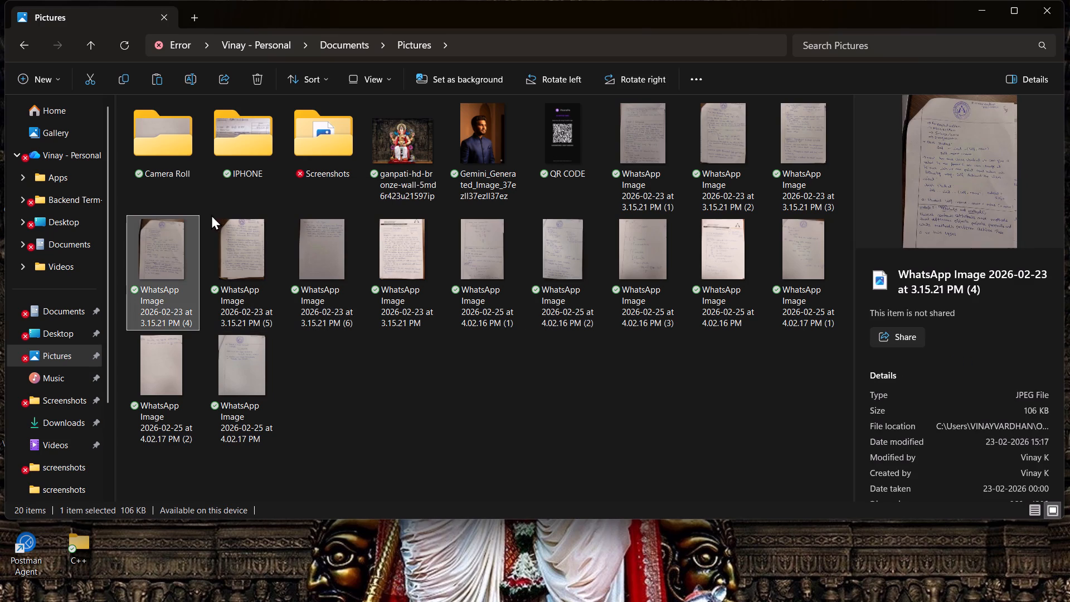
{"action": "left_click_drag", "start_coordinate": [194, 212], "coordinate": [790, 187]}
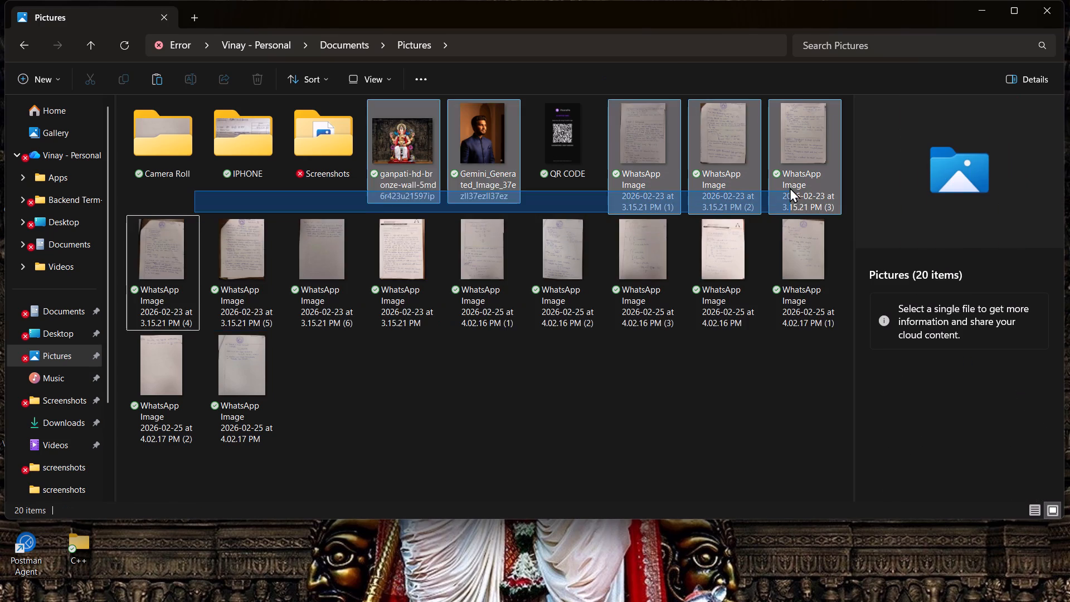
{"action": "left_click_drag", "start_coordinate": [790, 187], "coordinate": [820, 492]}
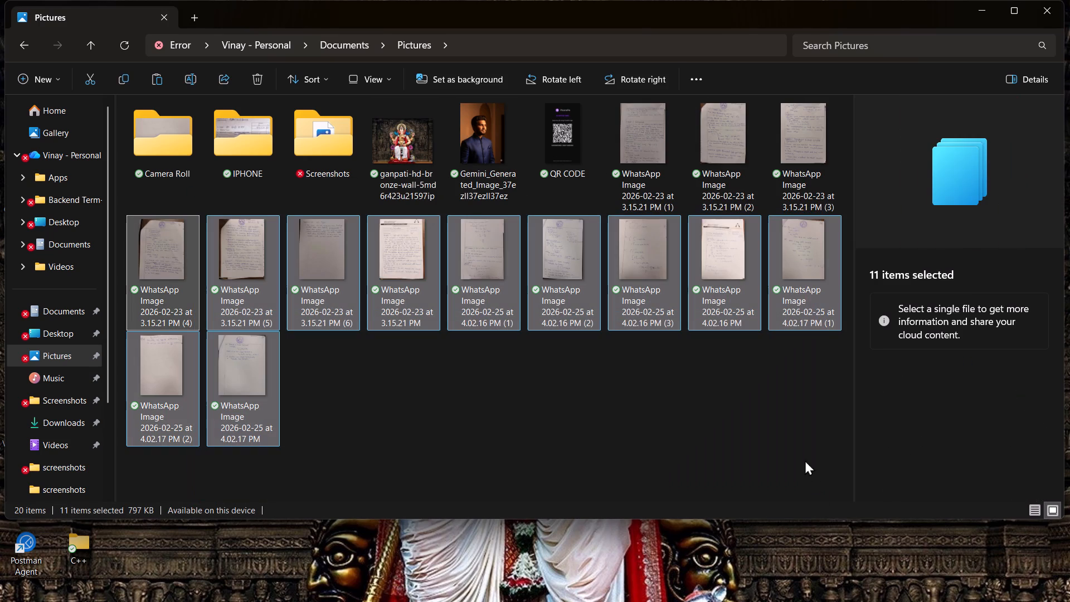
{"action": "left_click", "coordinate": [255, 78]}
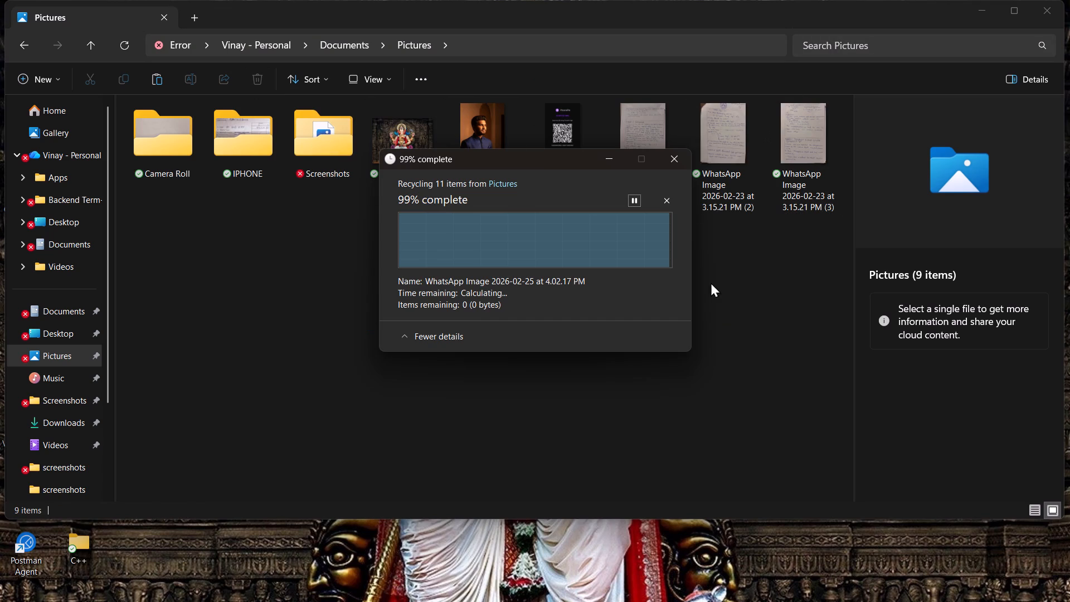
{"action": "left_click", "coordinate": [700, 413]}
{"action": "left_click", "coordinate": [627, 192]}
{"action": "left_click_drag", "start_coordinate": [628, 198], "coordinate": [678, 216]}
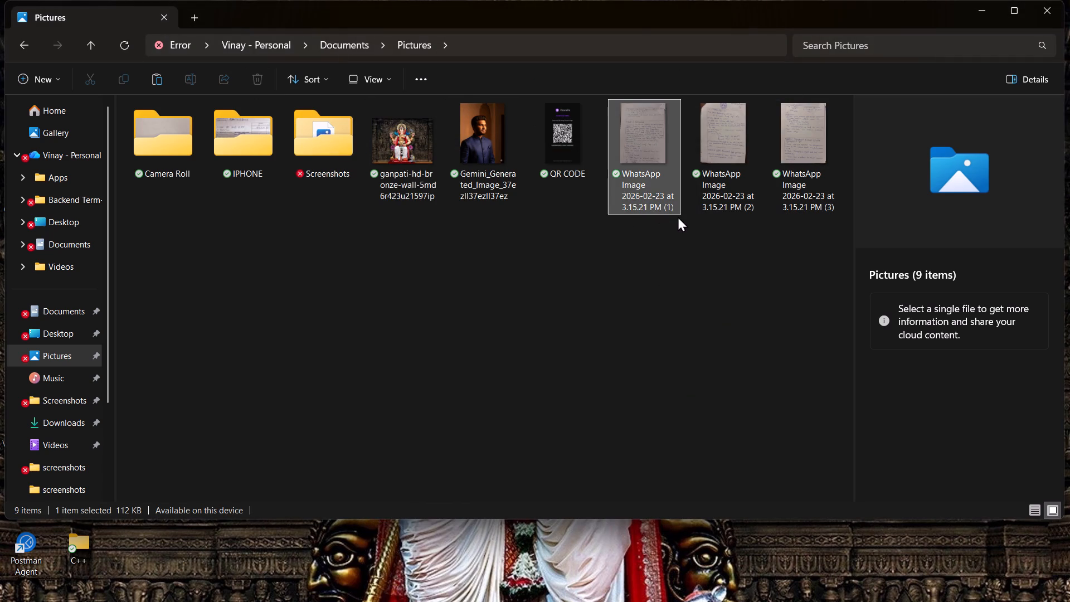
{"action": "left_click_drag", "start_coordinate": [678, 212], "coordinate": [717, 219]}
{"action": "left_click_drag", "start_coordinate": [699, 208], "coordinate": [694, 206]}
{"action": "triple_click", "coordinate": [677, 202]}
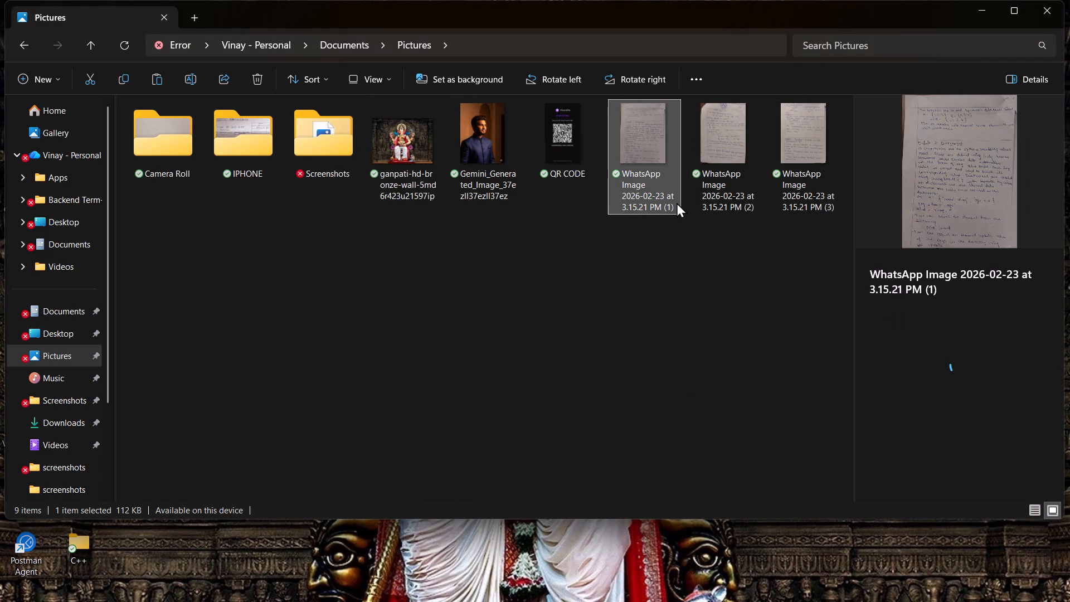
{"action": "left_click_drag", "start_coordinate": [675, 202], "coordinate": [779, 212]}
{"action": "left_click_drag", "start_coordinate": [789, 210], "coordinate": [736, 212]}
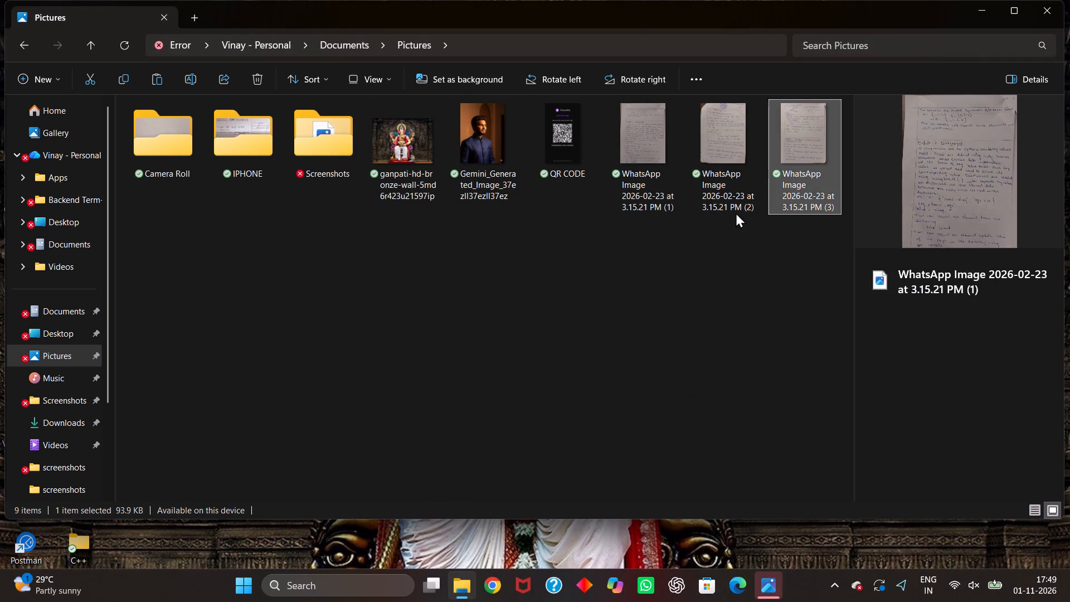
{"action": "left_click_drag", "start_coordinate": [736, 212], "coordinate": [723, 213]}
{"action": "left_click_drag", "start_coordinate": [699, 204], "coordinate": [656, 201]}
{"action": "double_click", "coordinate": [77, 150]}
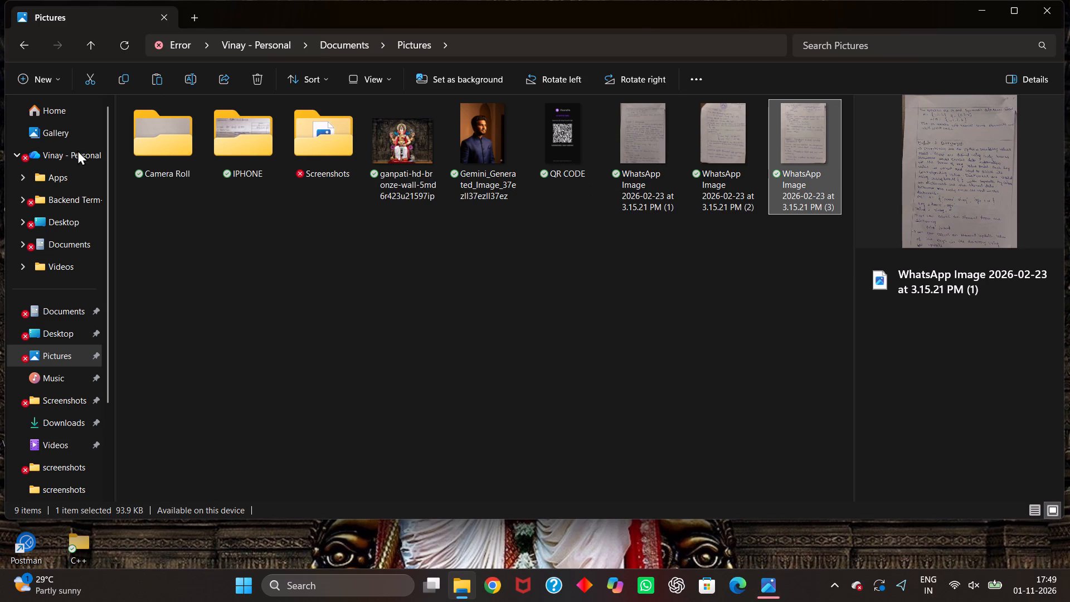
Close the File Explorer window and the WhatsApp image still open in Photos.
{"action": "left_click", "coordinate": [1045, 9]}
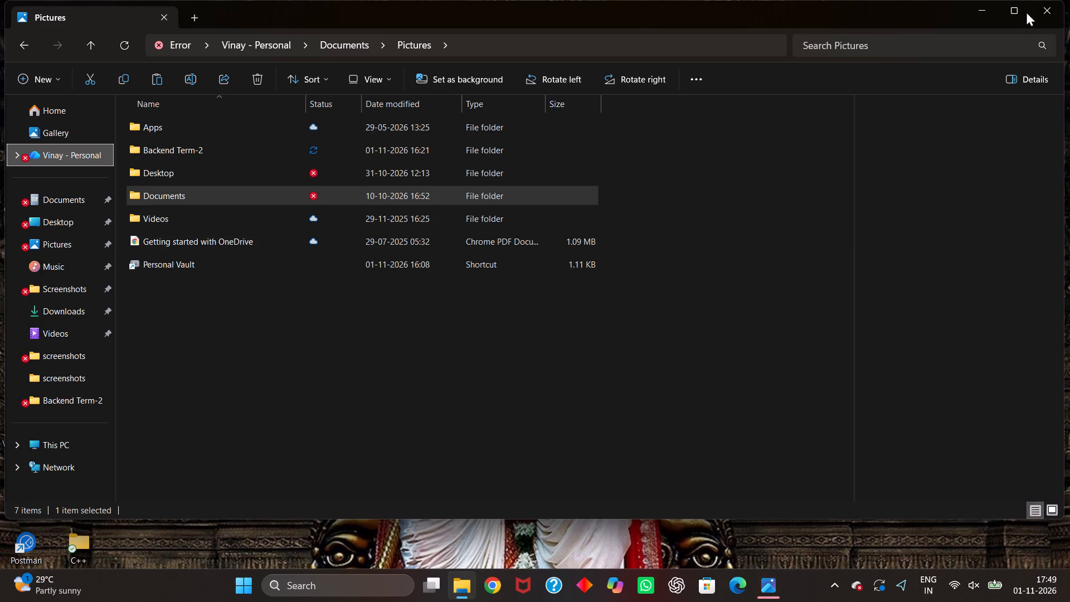
{"action": "left_click", "coordinate": [1026, 11]}
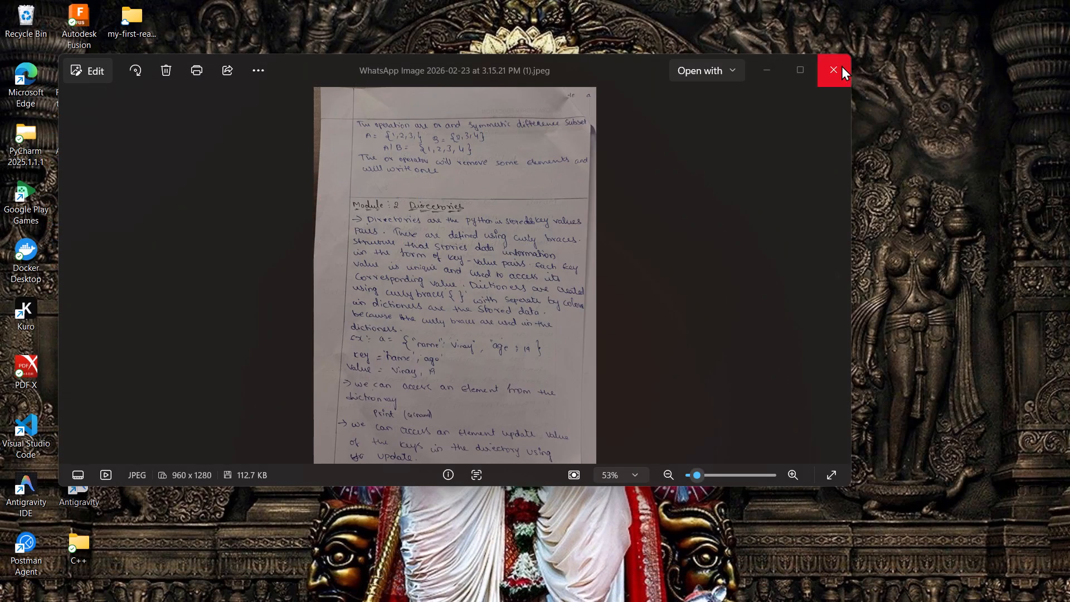
{"action": "left_click", "coordinate": [841, 66]}
Reopen File Explorer and open the labs folder inside New folder on the Desktop.
{"action": "left_click", "coordinate": [490, 586]}
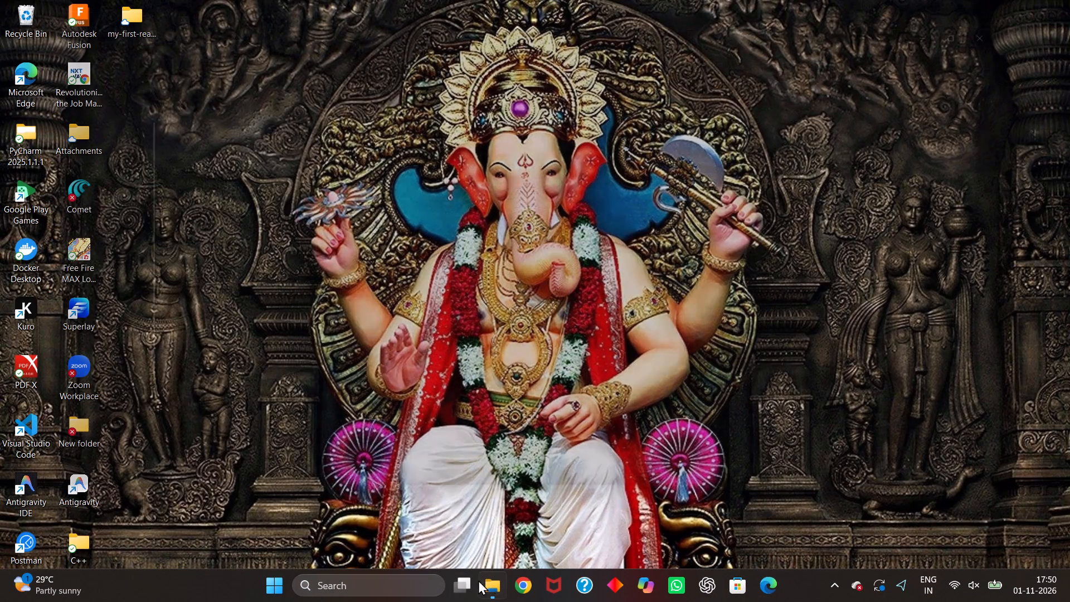
{"action": "double_click", "coordinate": [407, 160]}
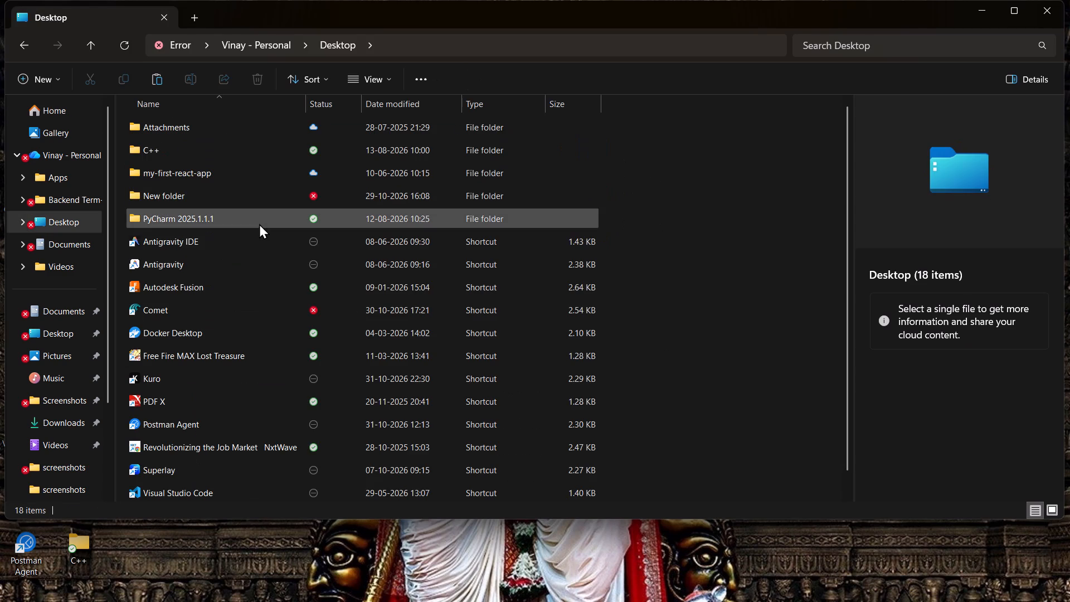
{"action": "double_click", "coordinate": [271, 189]}
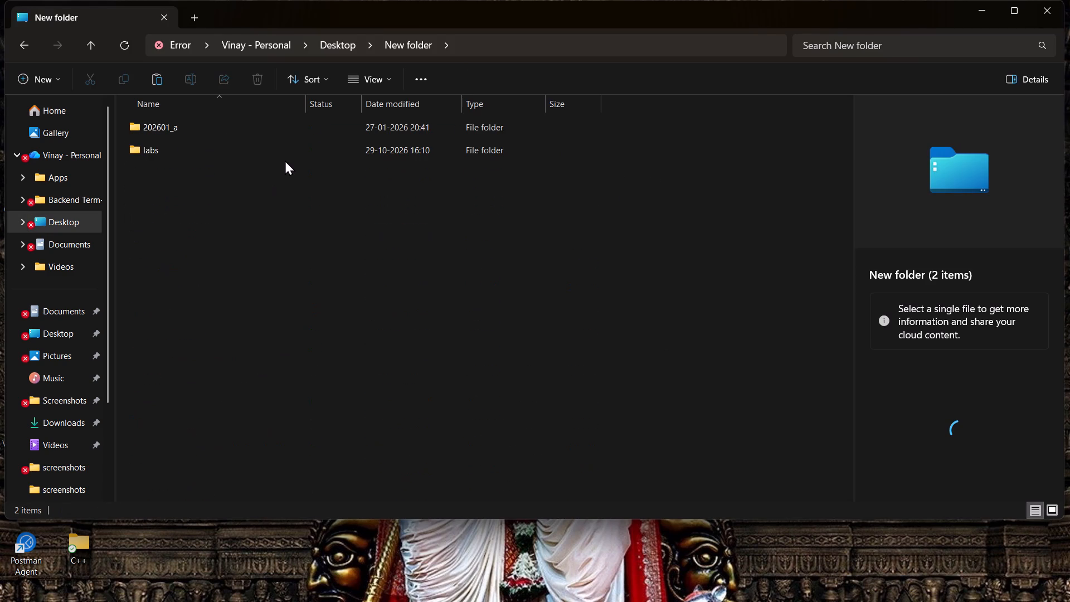
{"action": "double_click", "coordinate": [282, 156]}
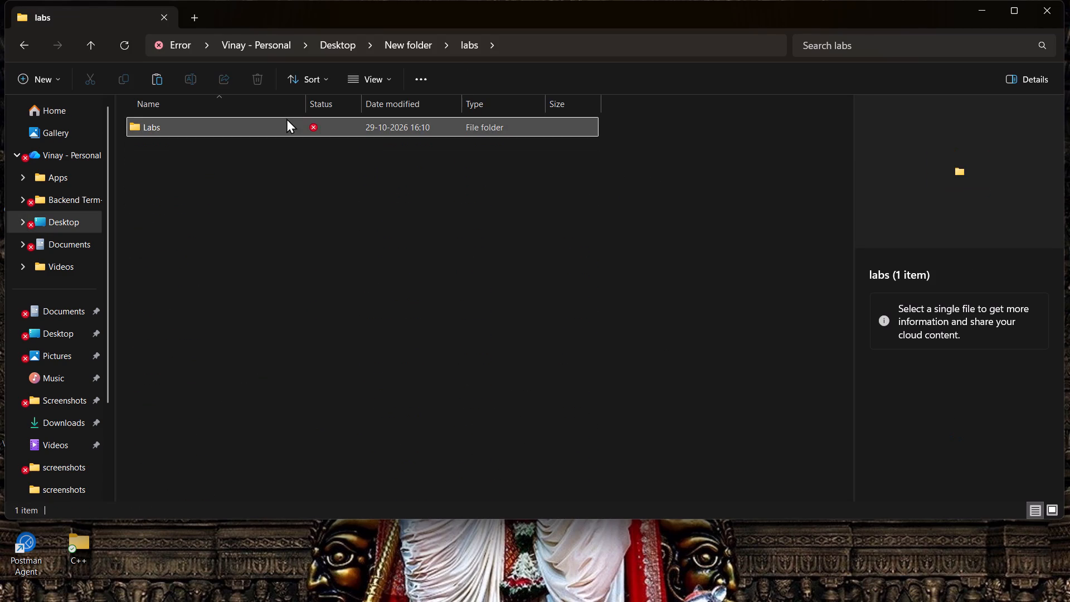
Check the contents of the lab-01 folder inside Labs and of the Backend Term-2 folder.
{"action": "double_click", "coordinate": [286, 118]}
{"action": "double_click", "coordinate": [282, 128]}
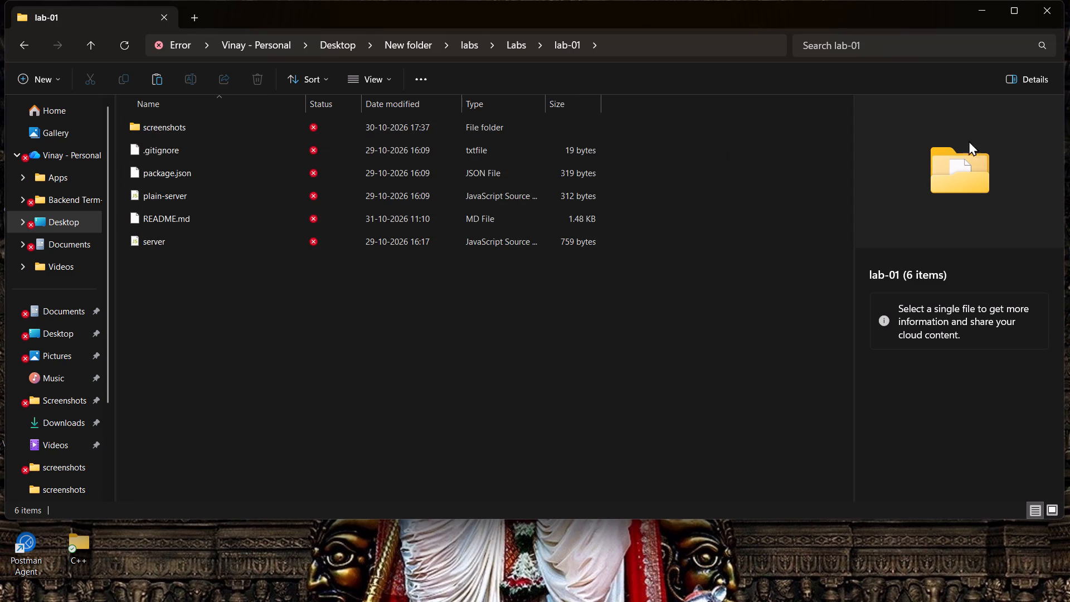
{"action": "left_click", "coordinate": [952, 331]}
{"action": "left_click", "coordinate": [878, 321]}
{"action": "triple_click", "coordinate": [881, 319]}
{"action": "left_click", "coordinate": [47, 197]}
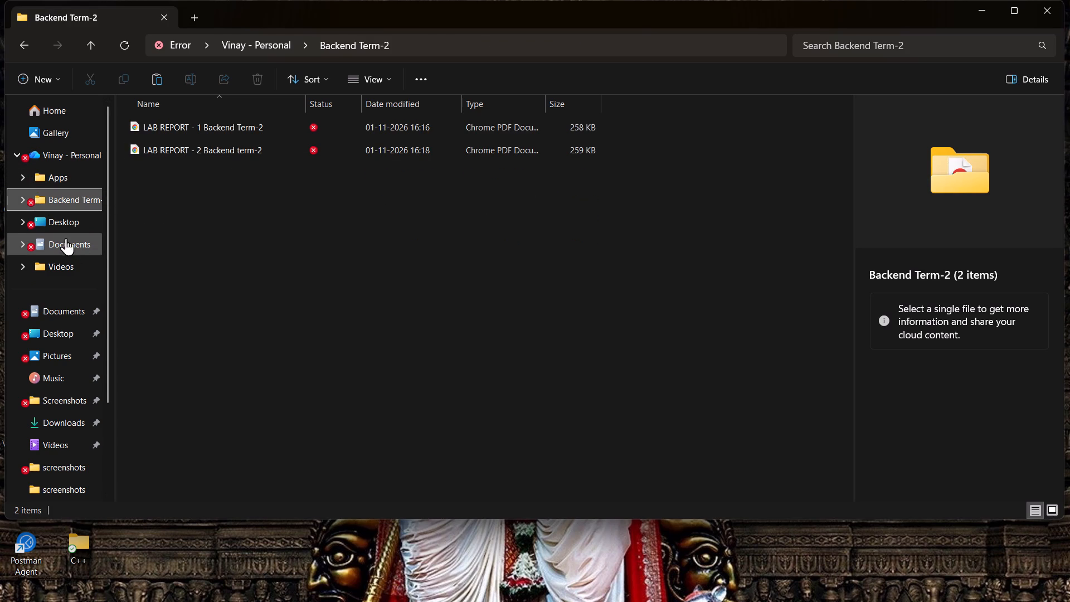
In the Documents folder, delete Phy Lab - 2 through Phy Lab - 9 and the PHY REF JOURNEL -2, -3 and -4 RITH documents.
{"action": "left_click", "coordinate": [65, 250]}
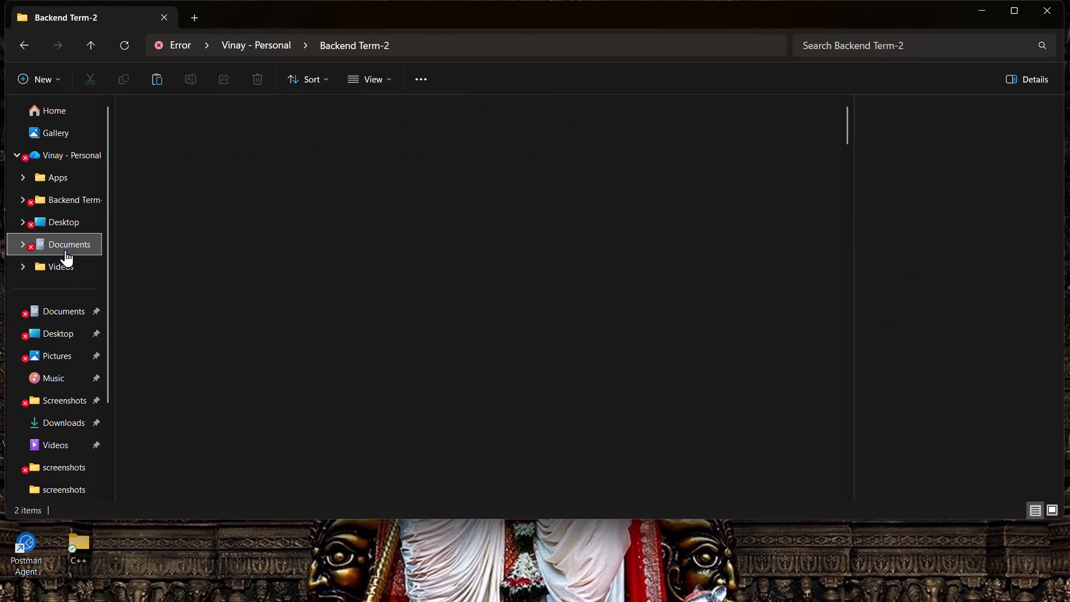
{"action": "scroll", "coordinate": [214, 279], "scroll_direction": "down", "scroll_amount": 4}
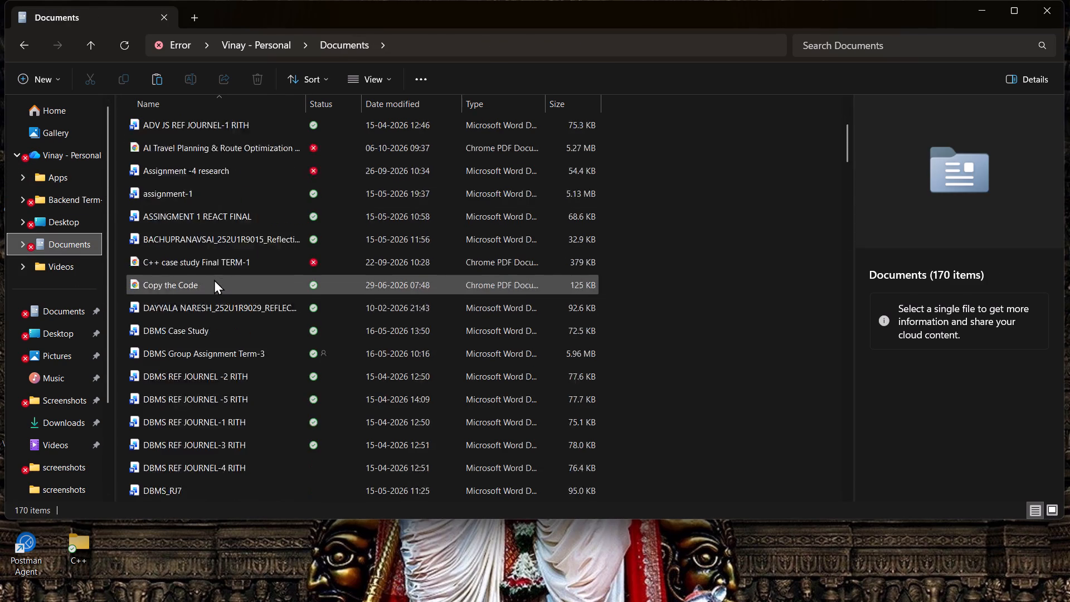
{"action": "scroll", "coordinate": [214, 279], "scroll_direction": "down", "scroll_amount": 18}
{"action": "scroll", "coordinate": [216, 271], "scroll_direction": "down", "scroll_amount": 5}
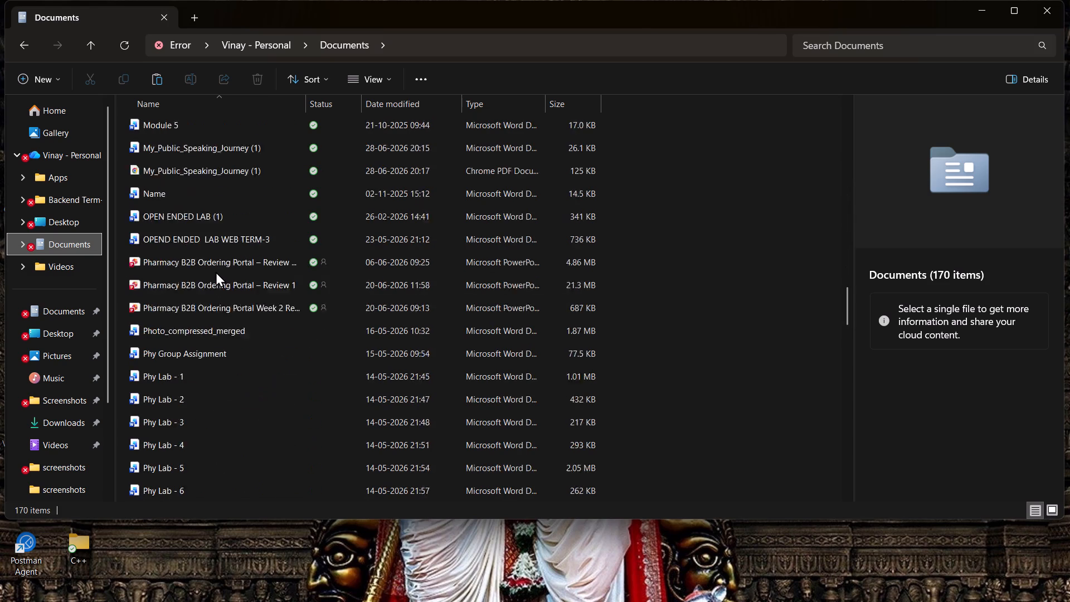
{"action": "scroll", "coordinate": [216, 271], "scroll_direction": "down", "scroll_amount": 7}
{"action": "scroll", "coordinate": [216, 270], "scroll_direction": "up", "scroll_amount": 2}
{"action": "scroll", "coordinate": [215, 212], "scroll_direction": "up", "scroll_amount": 3}
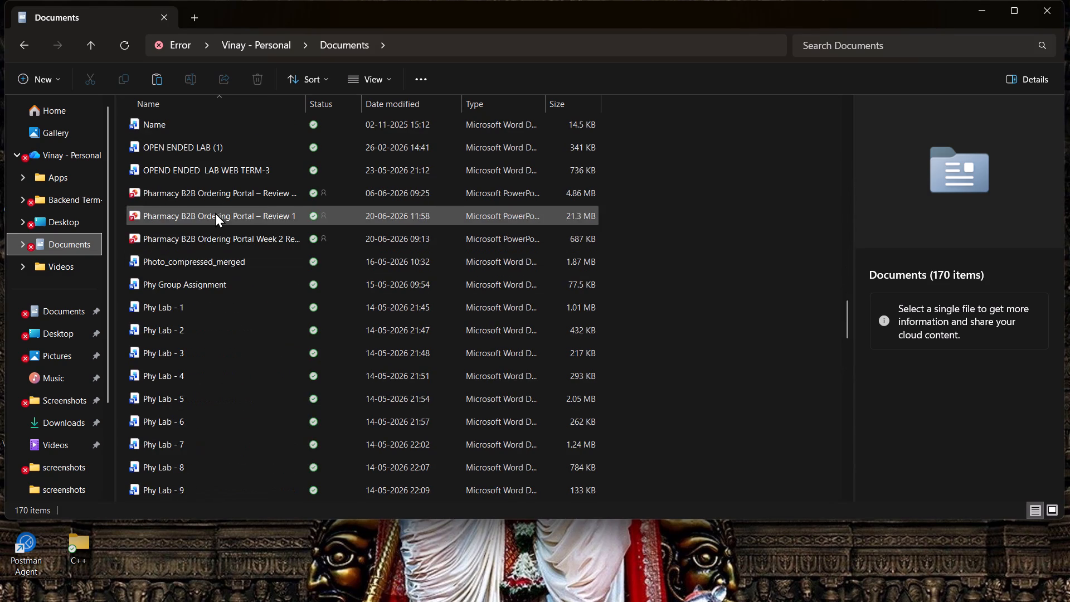
{"action": "left_click_drag", "start_coordinate": [165, 305], "coordinate": [166, 323]}
{"action": "left_click", "coordinate": [166, 332]}
{"action": "left_click_drag", "start_coordinate": [177, 484], "coordinate": [179, 386]}
{"action": "left_click_drag", "start_coordinate": [244, 322], "coordinate": [248, 457]}
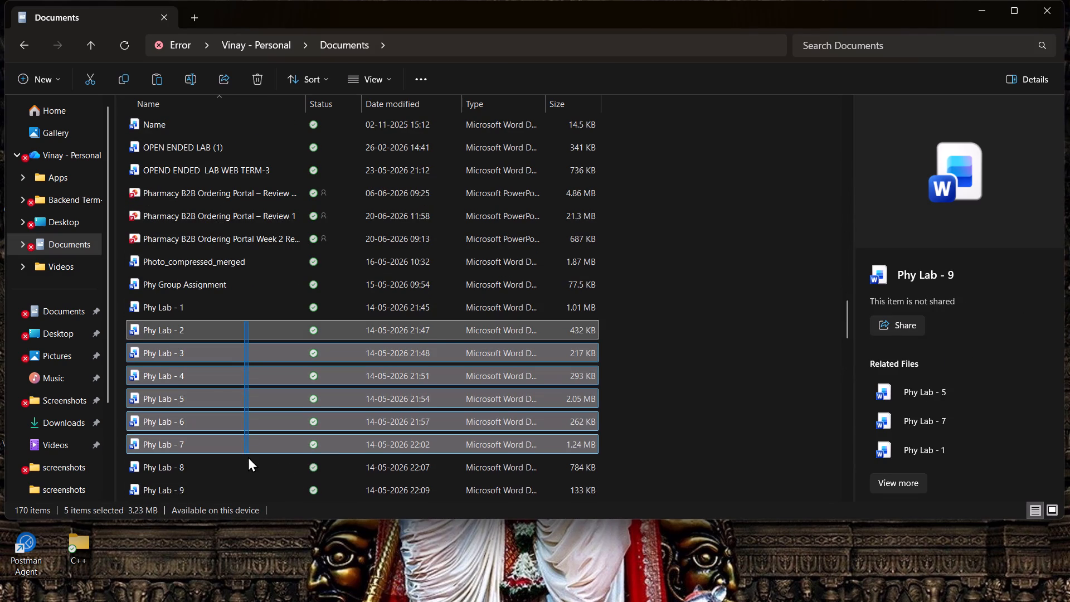
{"action": "left_click_drag", "start_coordinate": [248, 457], "coordinate": [255, 490]}
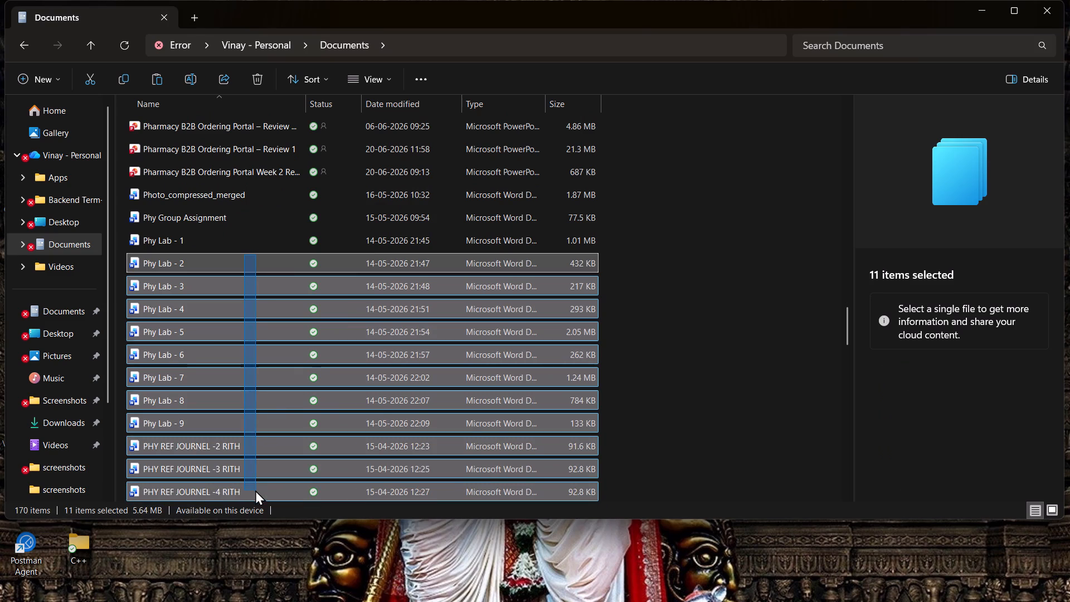
{"action": "left_click_drag", "start_coordinate": [255, 490], "coordinate": [255, 489]}
{"action": "left_click", "coordinate": [255, 71]}
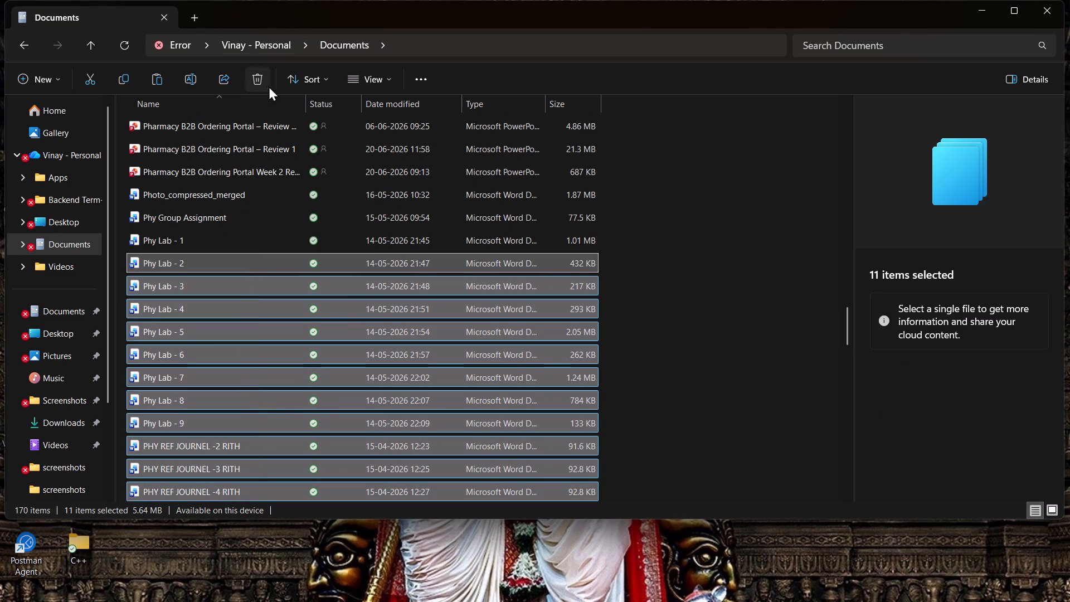
{"action": "left_click", "coordinate": [266, 85]}
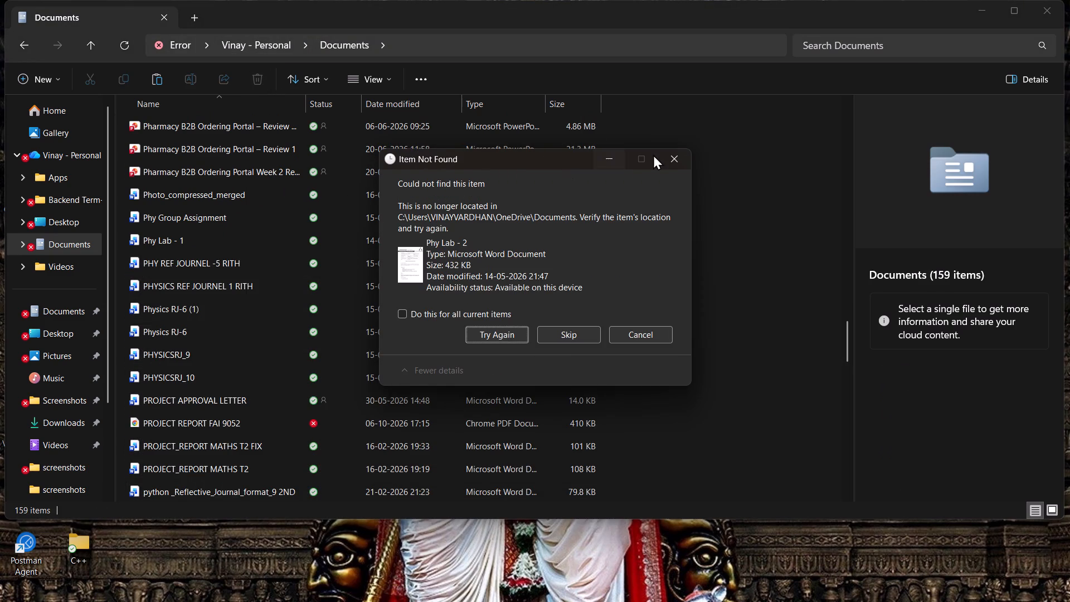
{"action": "left_click", "coordinate": [680, 154]}
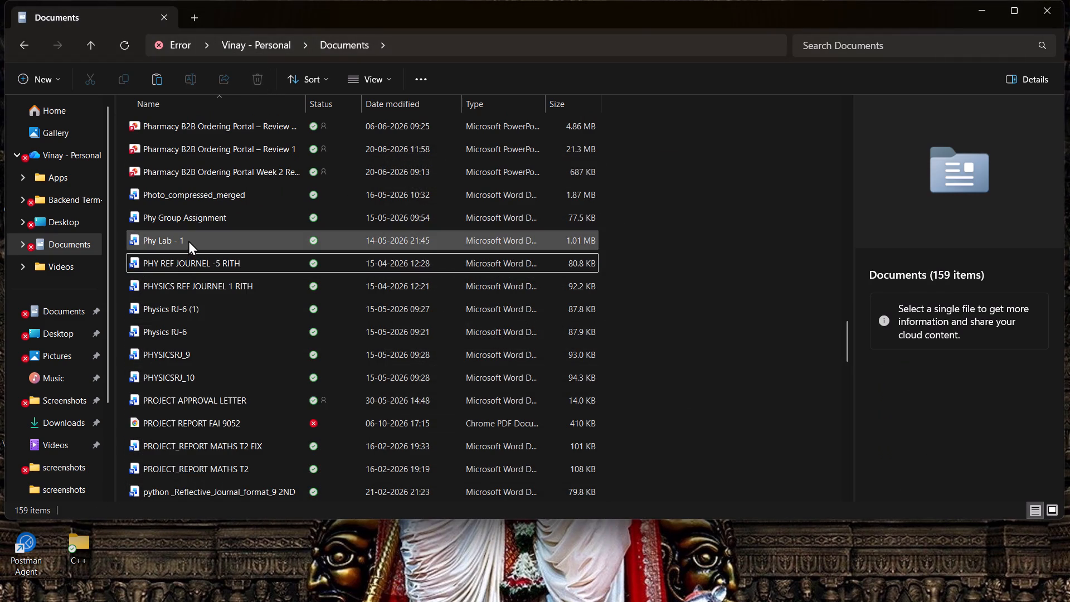
Open the PHYSICSRJ_10 document in Word to view it, and close it again.
{"action": "left_click", "coordinate": [188, 240]}
{"action": "left_click_drag", "start_coordinate": [189, 245], "coordinate": [191, 251]}
{"action": "left_click", "coordinate": [197, 381]}
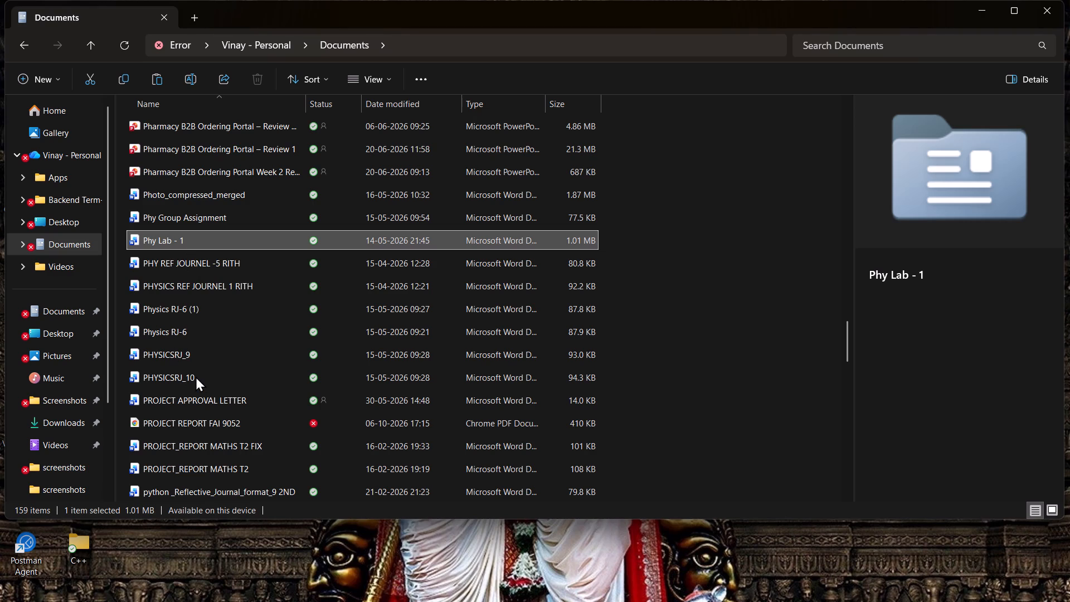
{"action": "left_click", "coordinate": [196, 376]}
{"action": "left_click_drag", "start_coordinate": [196, 376], "coordinate": [184, 330]}
{"action": "left_click_drag", "start_coordinate": [115, 280], "coordinate": [139, 305]}
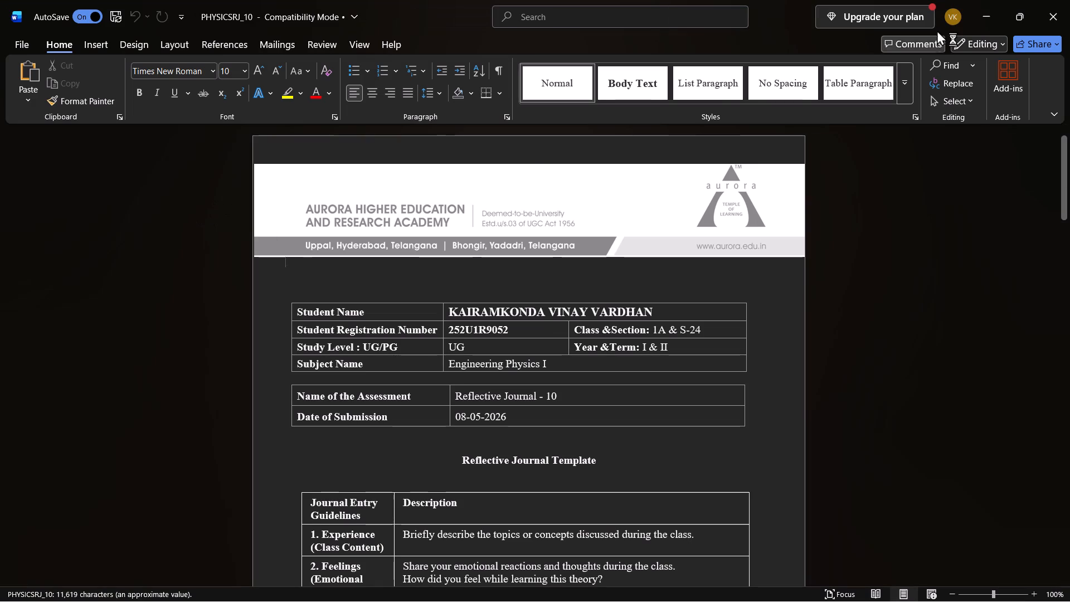
{"action": "left_click", "coordinate": [1047, 3]}
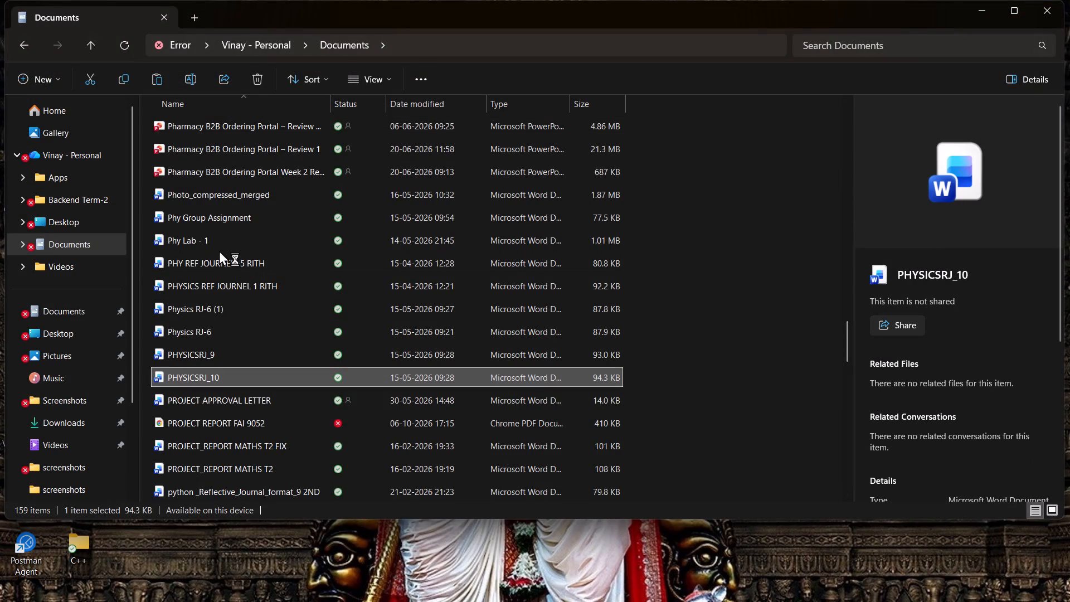
Select PHY REF JOURNEL -5 RITH in Documents and close the File Explorer window.
{"action": "left_click_drag", "start_coordinate": [217, 242], "coordinate": [217, 251]}
{"action": "left_click_drag", "start_coordinate": [217, 262], "coordinate": [217, 326]}
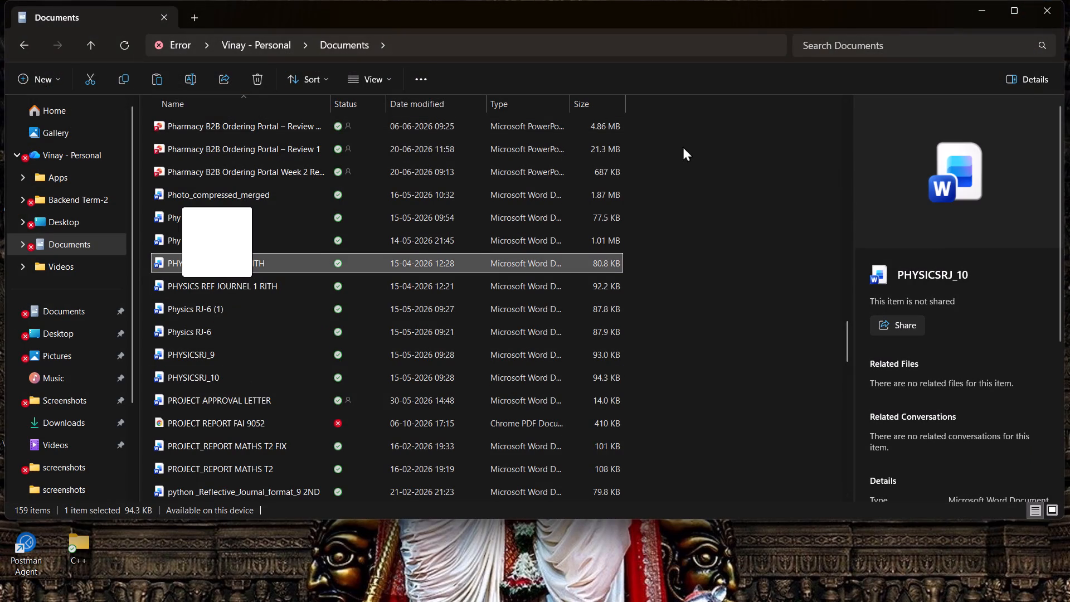
{"action": "triple_click", "coordinate": [1054, 12]}
{"action": "left_click_drag", "start_coordinate": [1051, 12], "coordinate": [836, 52]}
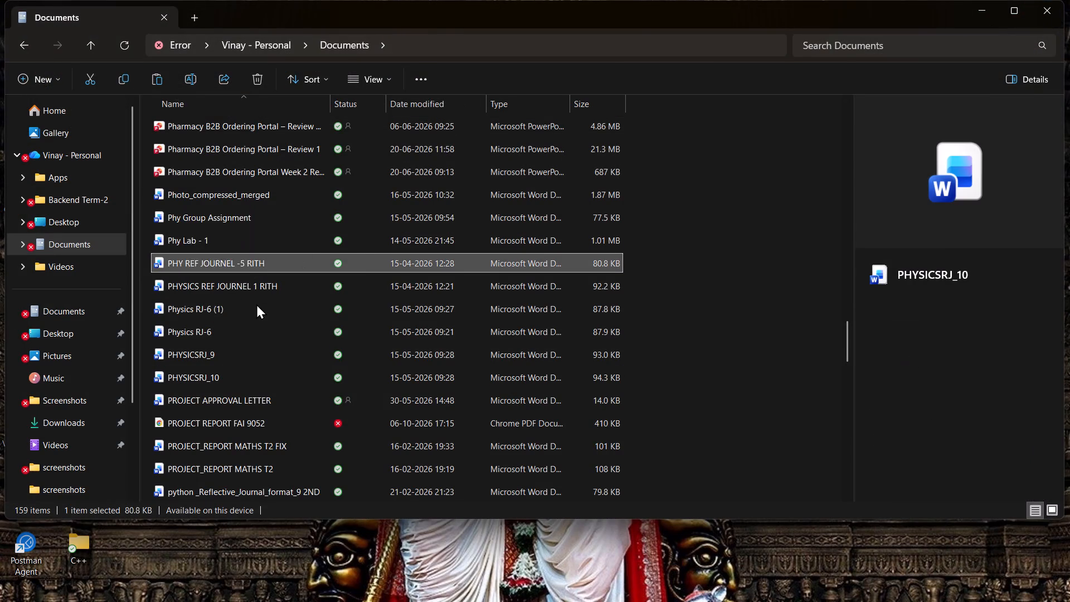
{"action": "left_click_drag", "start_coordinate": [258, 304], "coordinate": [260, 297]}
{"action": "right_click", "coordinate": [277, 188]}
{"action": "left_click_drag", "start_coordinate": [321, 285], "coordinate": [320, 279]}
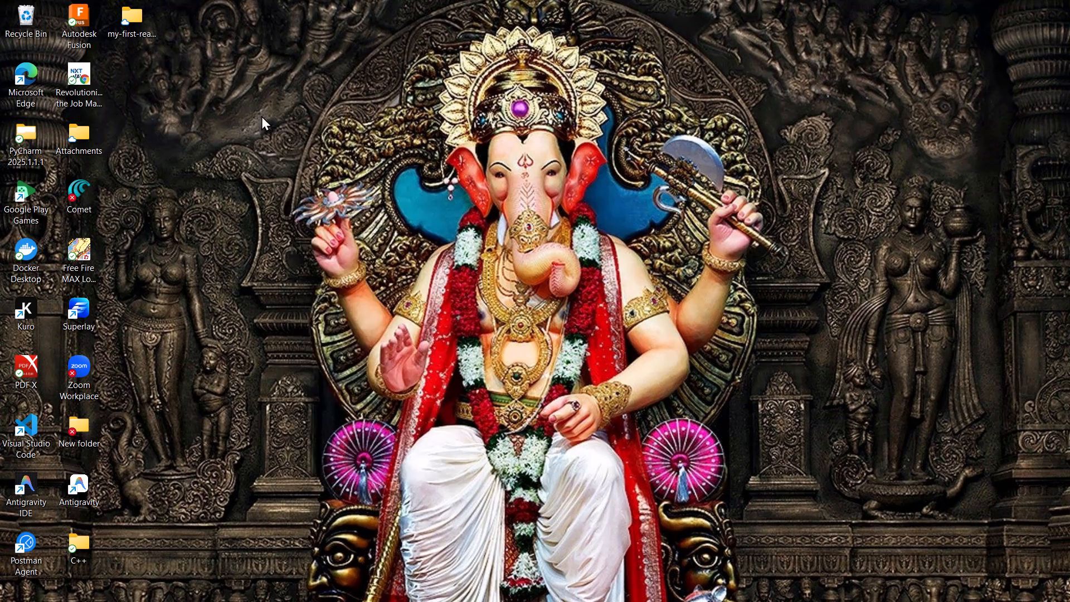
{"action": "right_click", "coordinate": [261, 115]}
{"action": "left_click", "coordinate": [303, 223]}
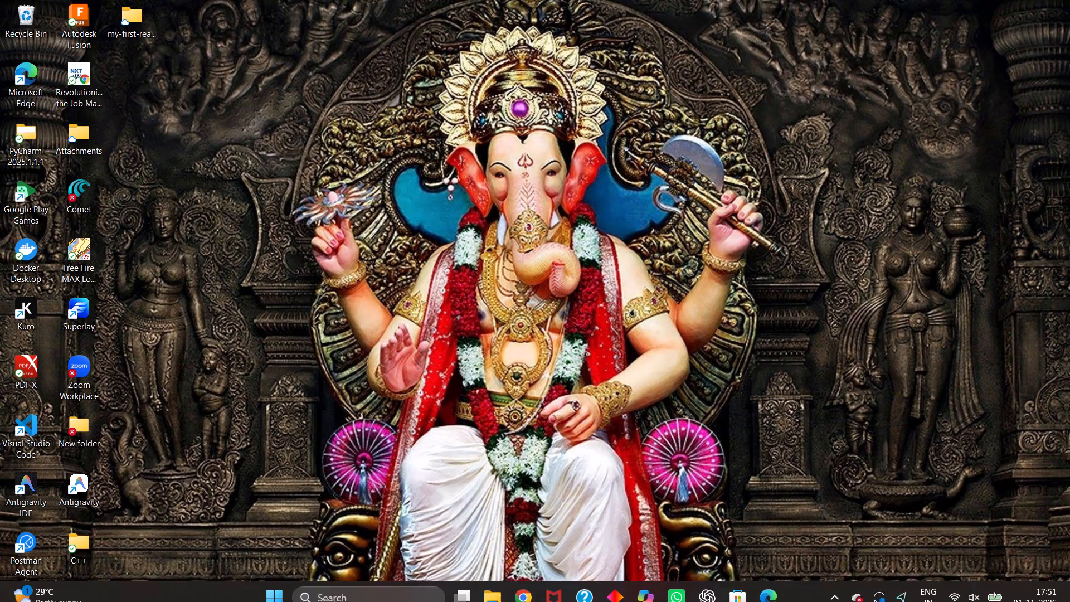
Open a new File Explorer window.
{"action": "left_click", "coordinate": [494, 588]}
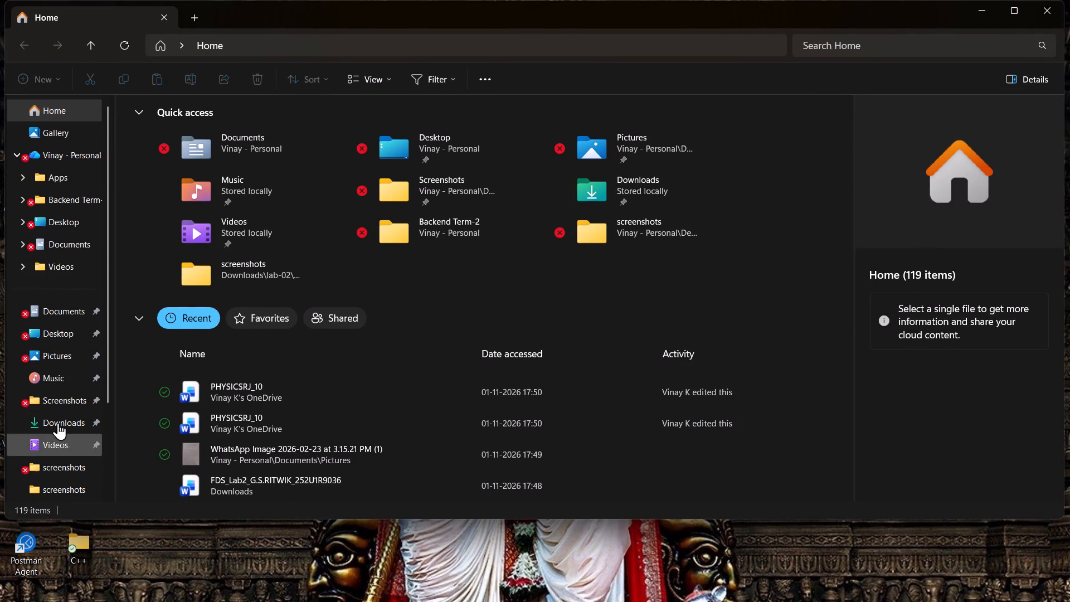
{"action": "left_click", "coordinate": [59, 400]}
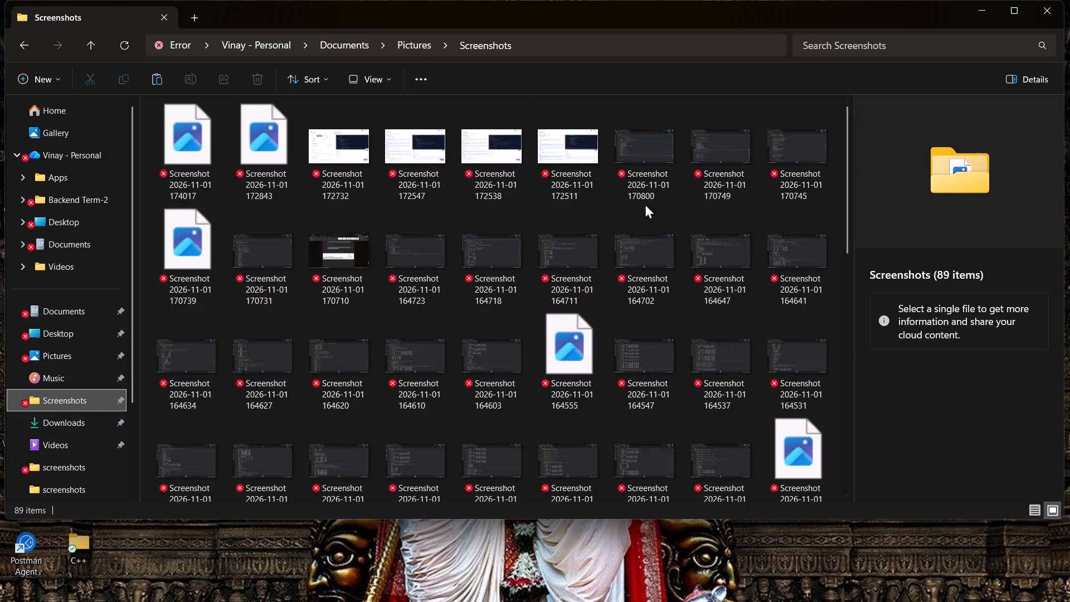
{"action": "scroll", "coordinate": [543, 212], "scroll_direction": "down", "scroll_amount": 14}
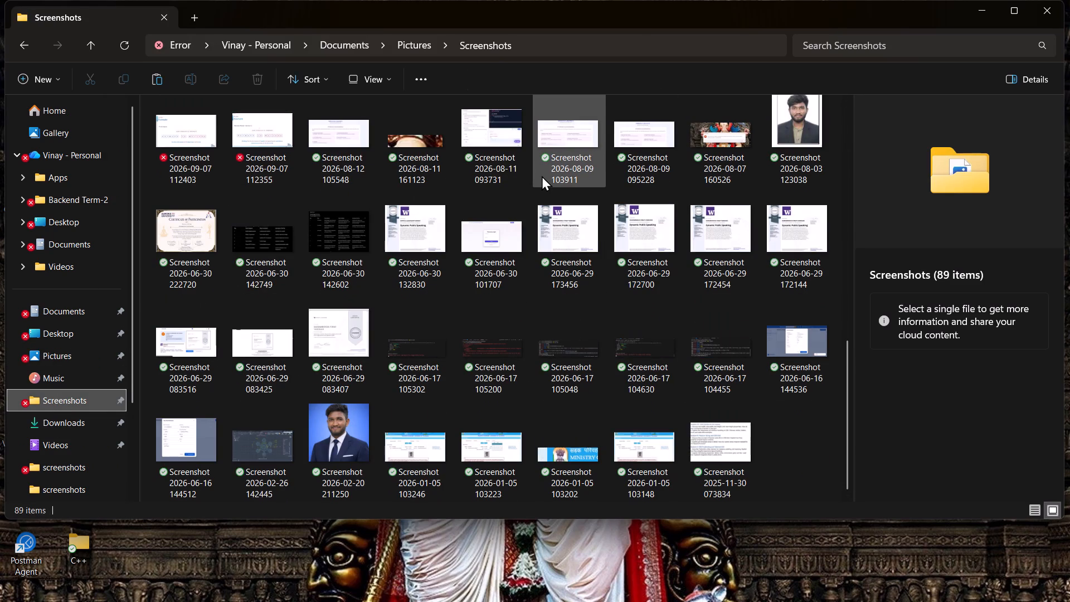
{"action": "double_click", "coordinate": [434, 223]}
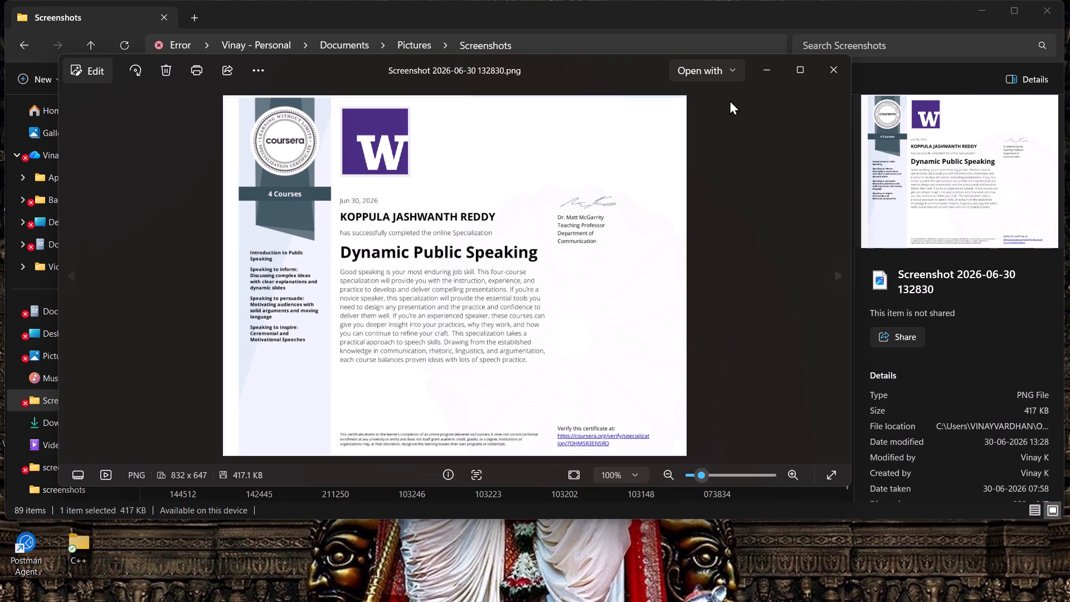
{"action": "key", "text": "Delete"}
{"action": "key", "text": "Delete"}
{"action": "key", "text": "Delete"}
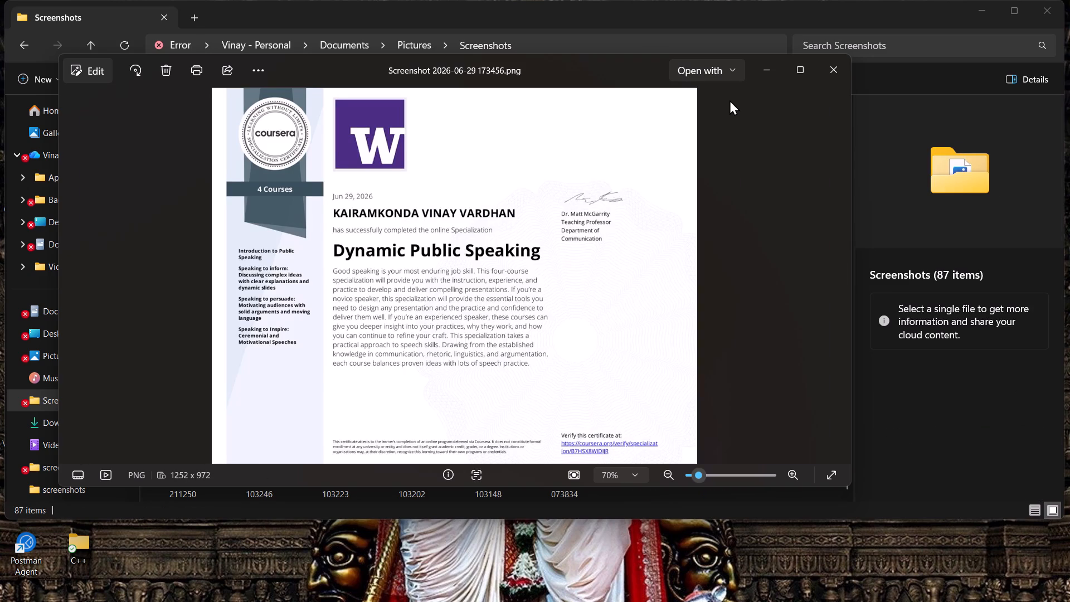
{"action": "key", "text": "Delete"}
{"action": "key", "text": "Delete"}
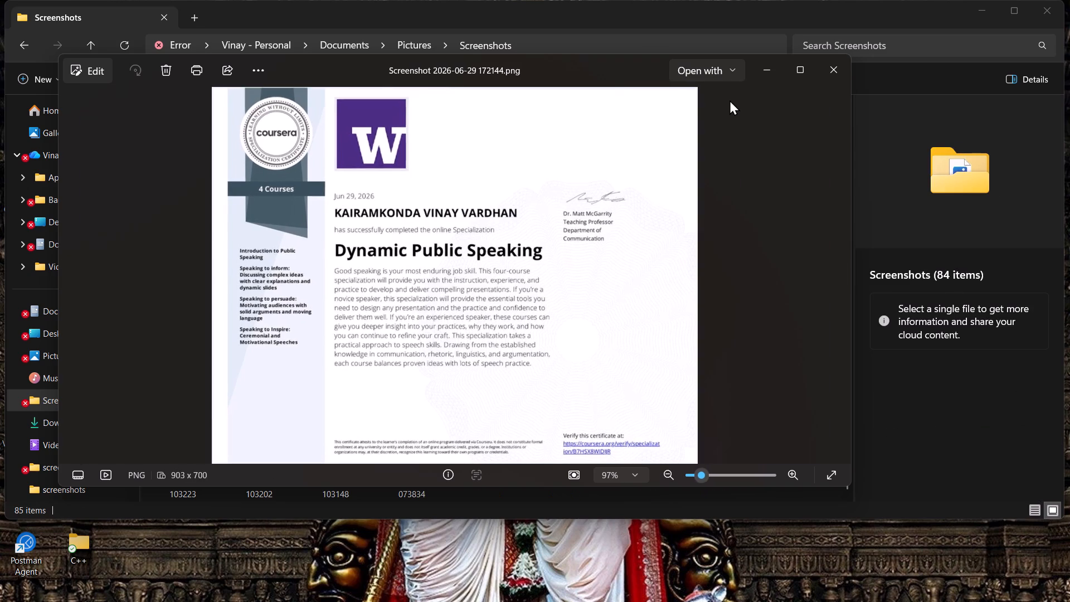
{"action": "key", "text": "Delete"}
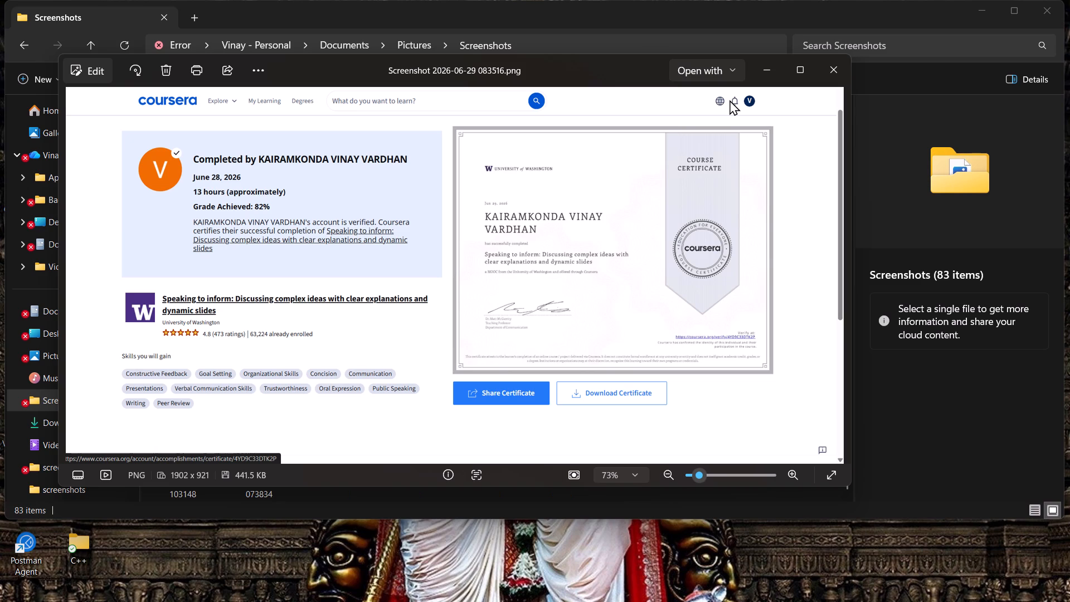
{"action": "left_click", "coordinate": [829, 76]}
{"action": "left_click", "coordinate": [251, 158]}
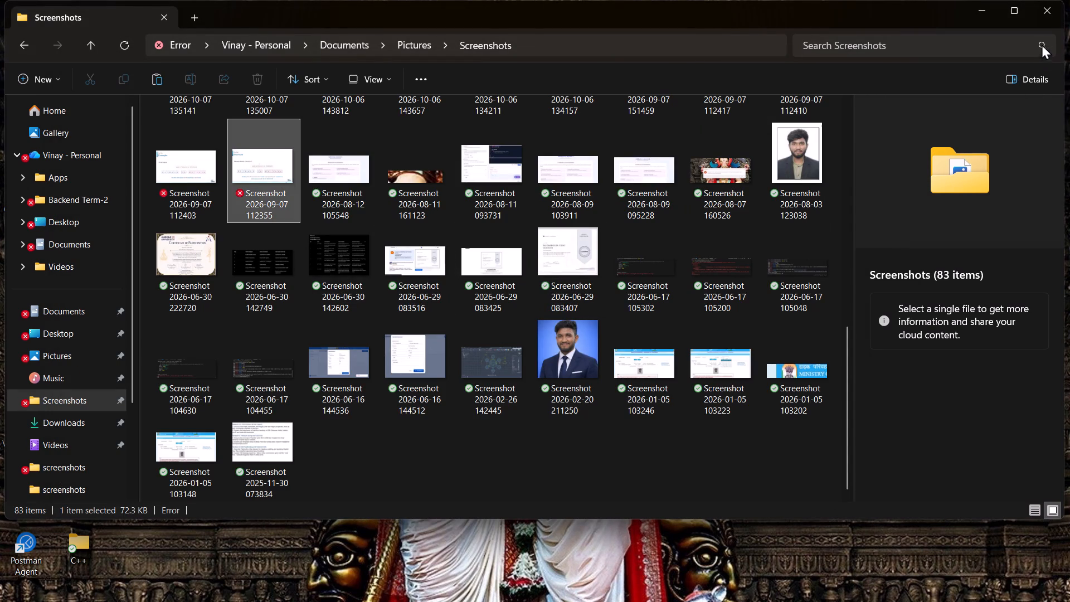
{"action": "scroll", "coordinate": [676, 312], "scroll_direction": "up", "scroll_amount": 5}
{"action": "left_click", "coordinate": [801, 167]}
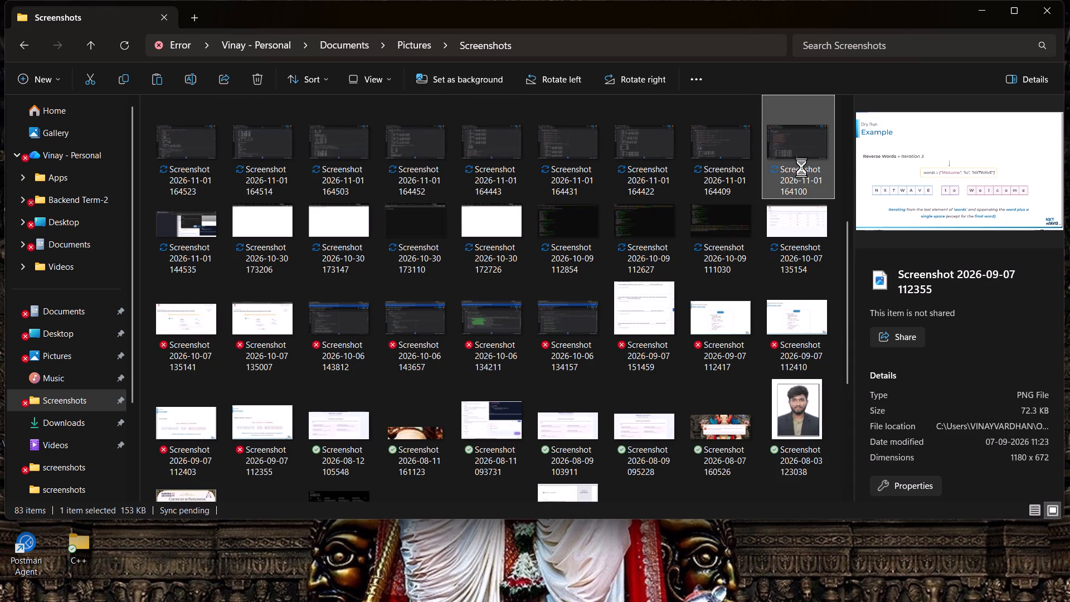
{"action": "left_click", "coordinate": [801, 418]}
{"action": "left_click", "coordinate": [801, 413]}
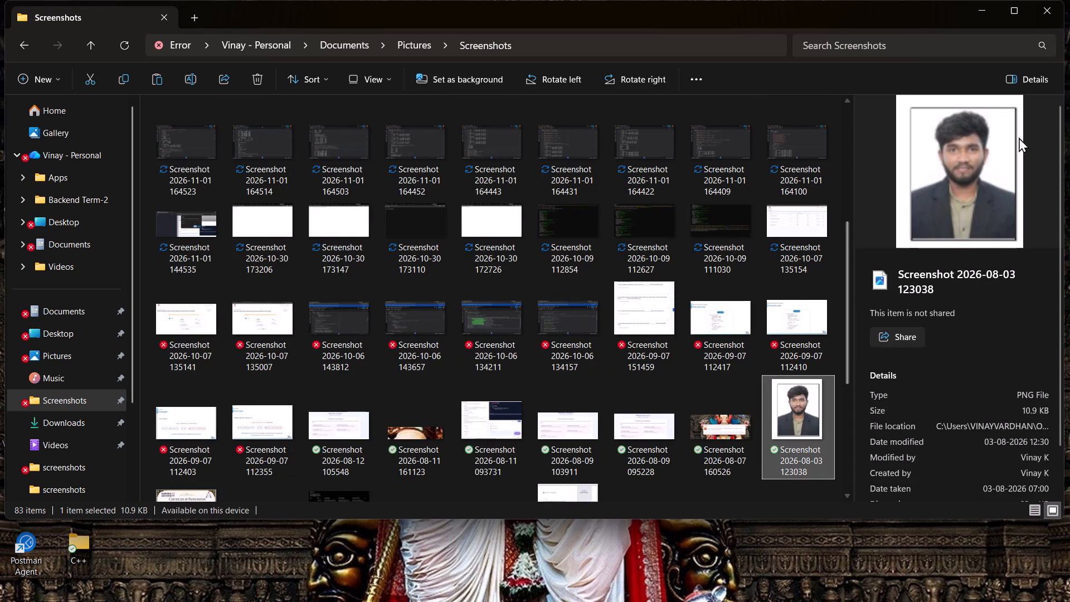
{"action": "left_click", "coordinate": [1047, 14]}
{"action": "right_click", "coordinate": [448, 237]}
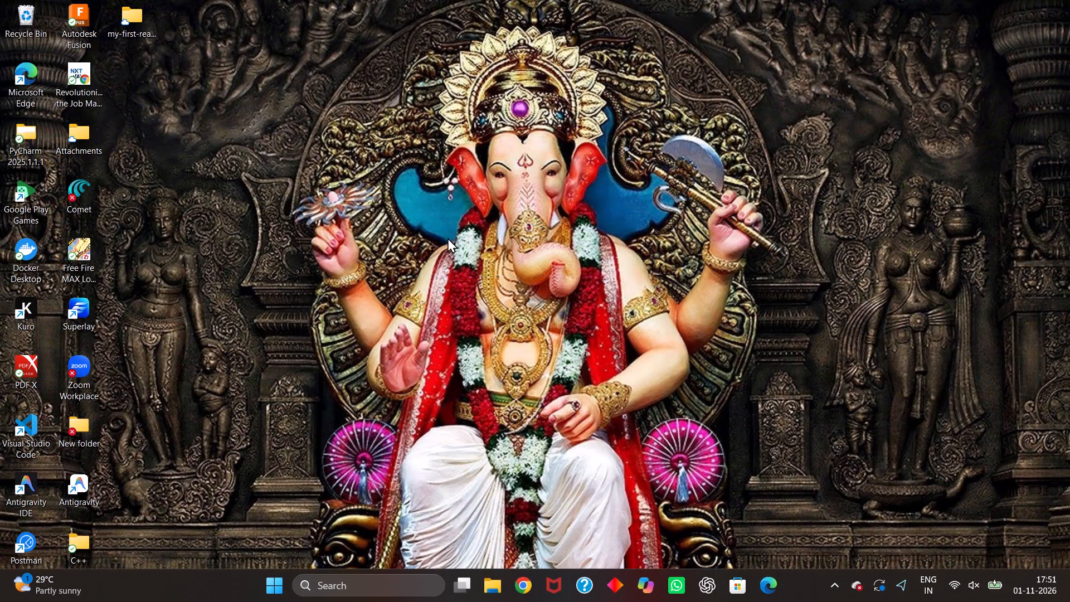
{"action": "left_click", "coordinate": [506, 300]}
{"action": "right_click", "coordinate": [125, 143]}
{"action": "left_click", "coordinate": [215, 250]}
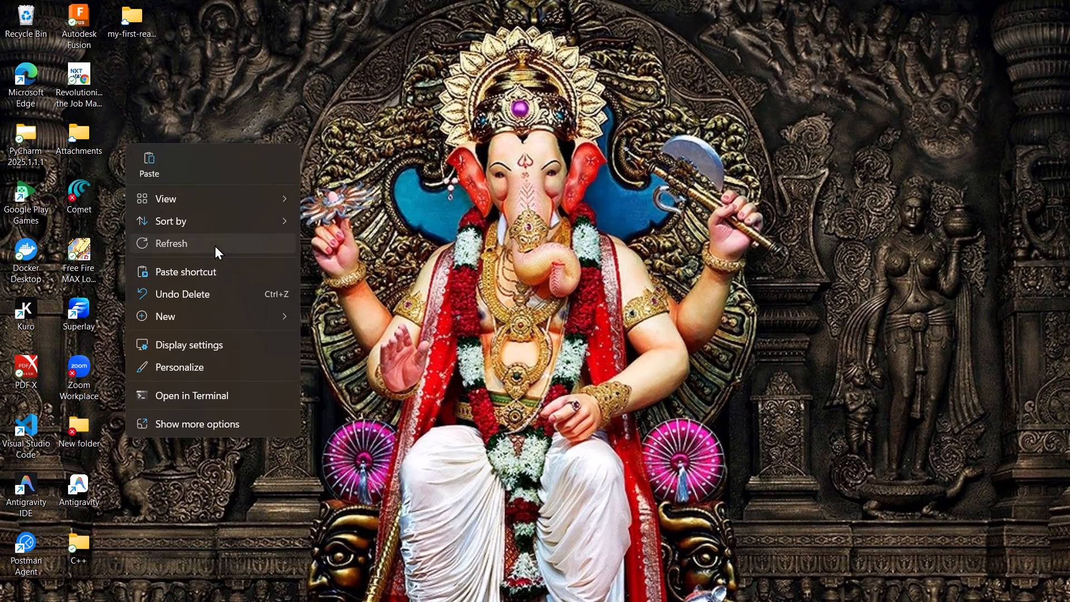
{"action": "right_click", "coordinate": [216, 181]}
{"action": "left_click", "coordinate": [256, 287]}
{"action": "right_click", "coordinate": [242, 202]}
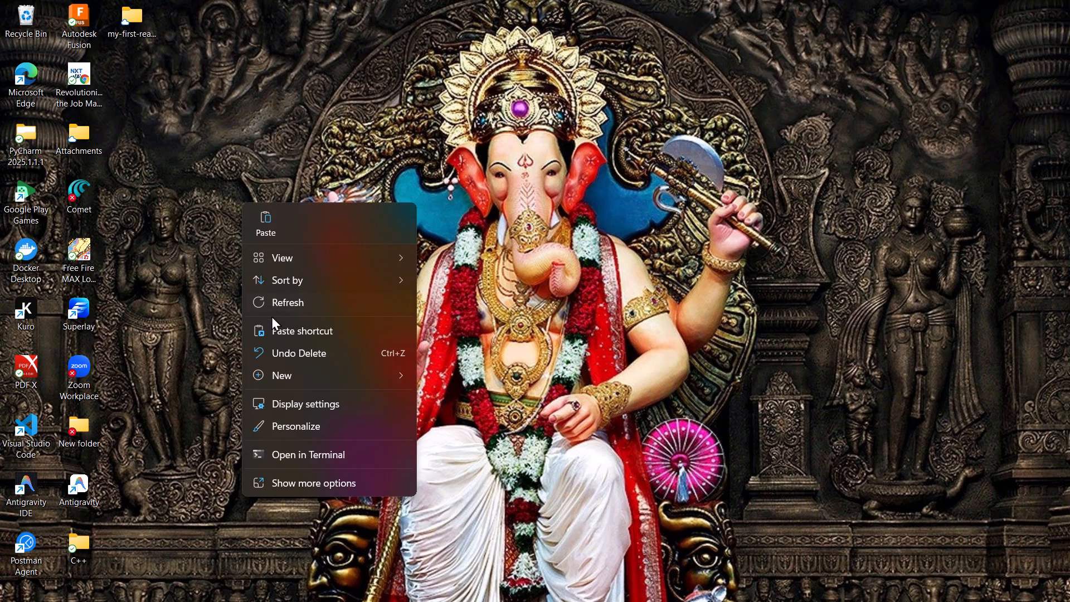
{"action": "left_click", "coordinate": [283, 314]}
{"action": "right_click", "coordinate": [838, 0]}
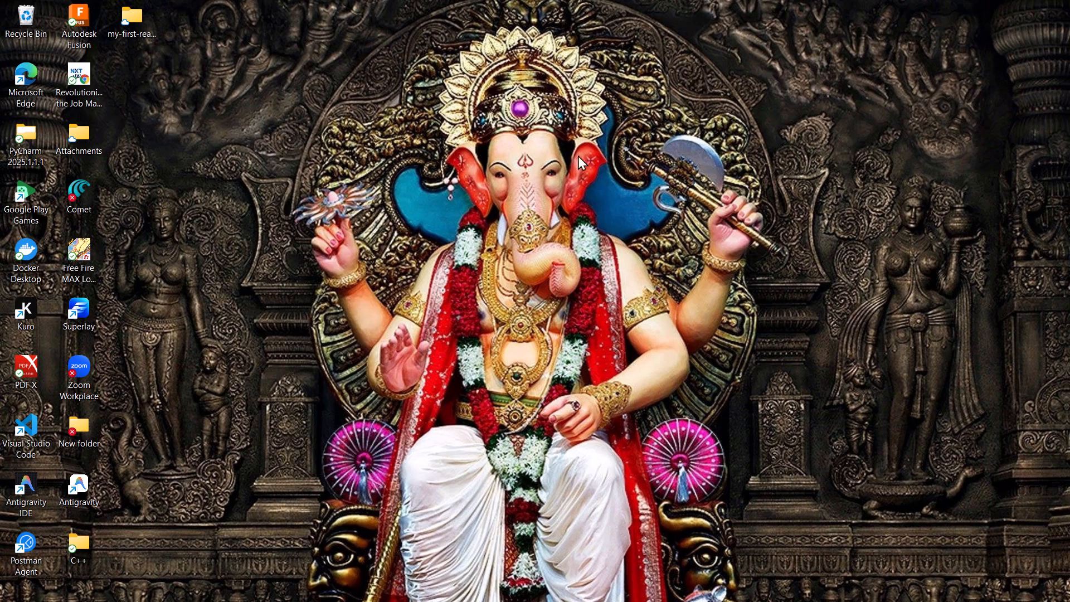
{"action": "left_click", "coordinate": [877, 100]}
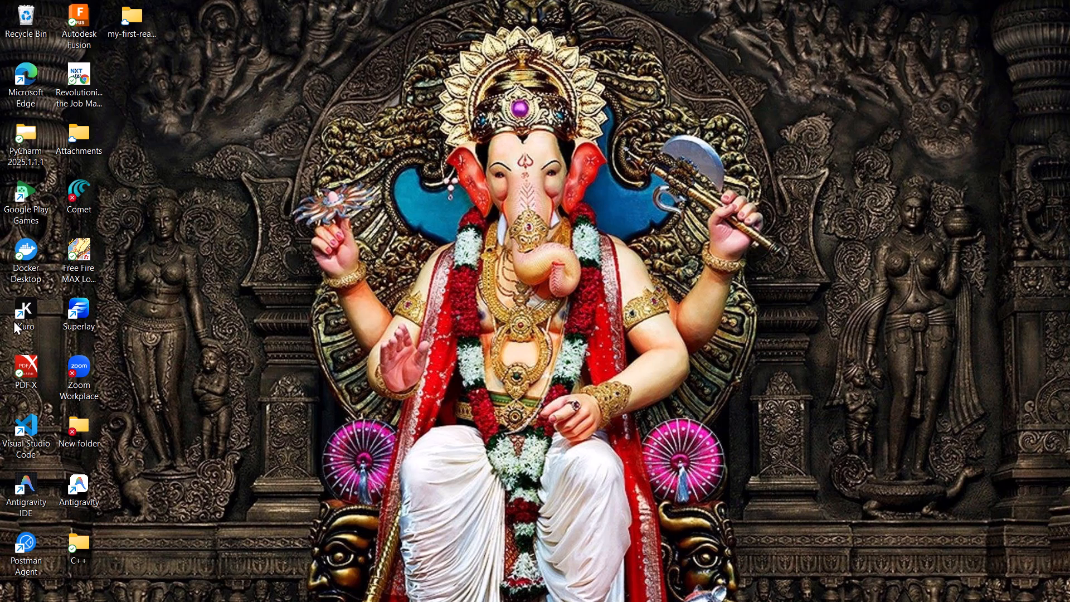
Launch Kuro from the desktop.
{"action": "double_click", "coordinate": [23, 312]}
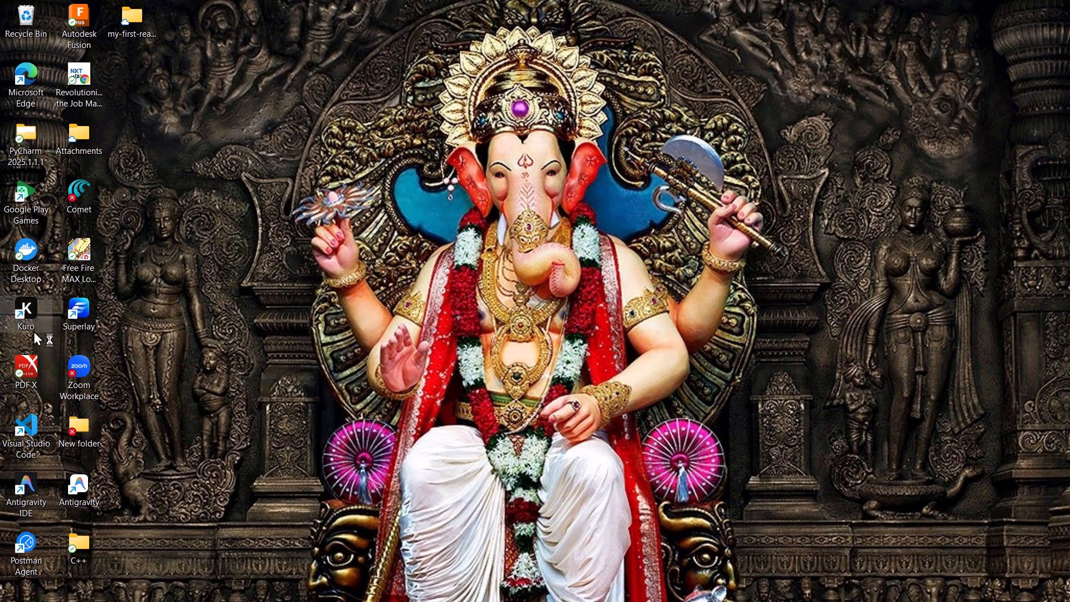